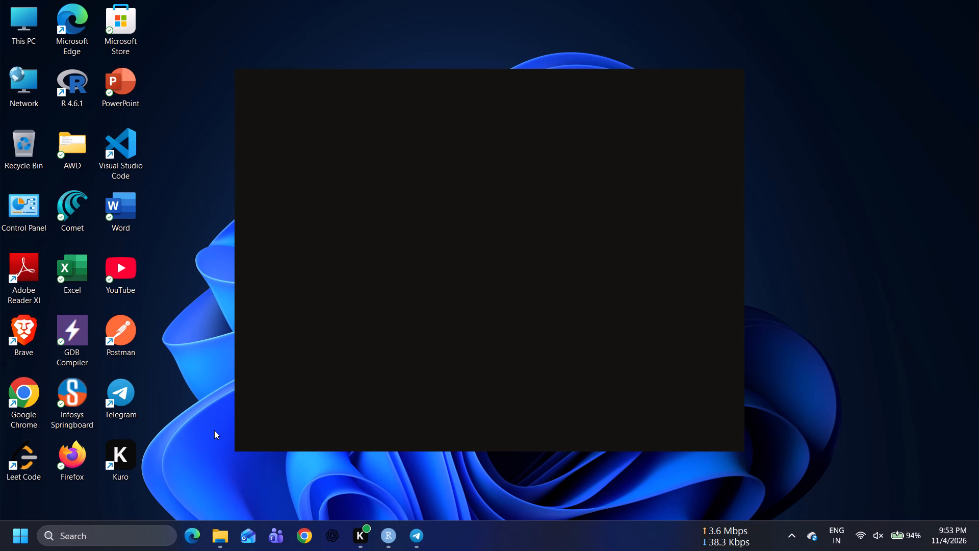
Open the Student_Lifestyle_Analytics_Project_Report document from the Downloads (Edge) folder in Word.
left_click(218, 532)
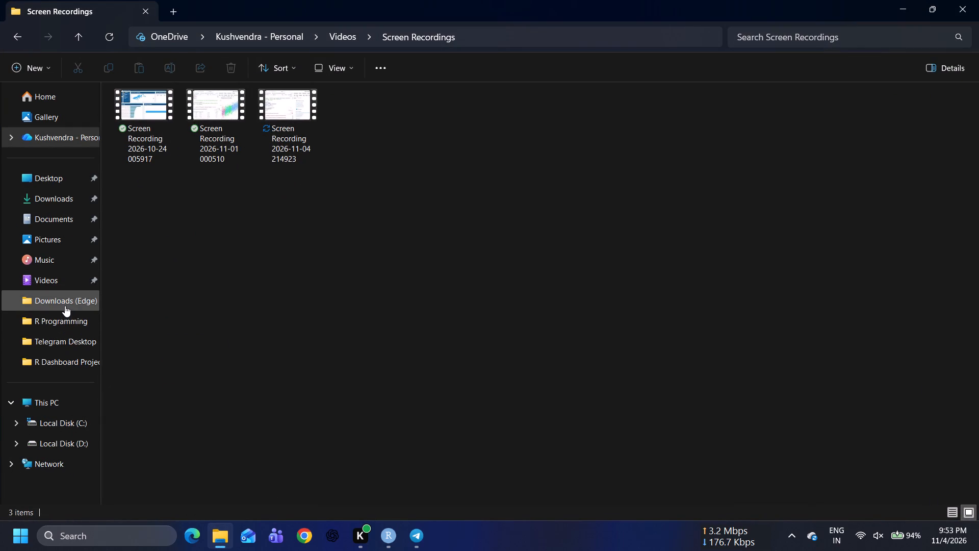
left_click(65, 306)
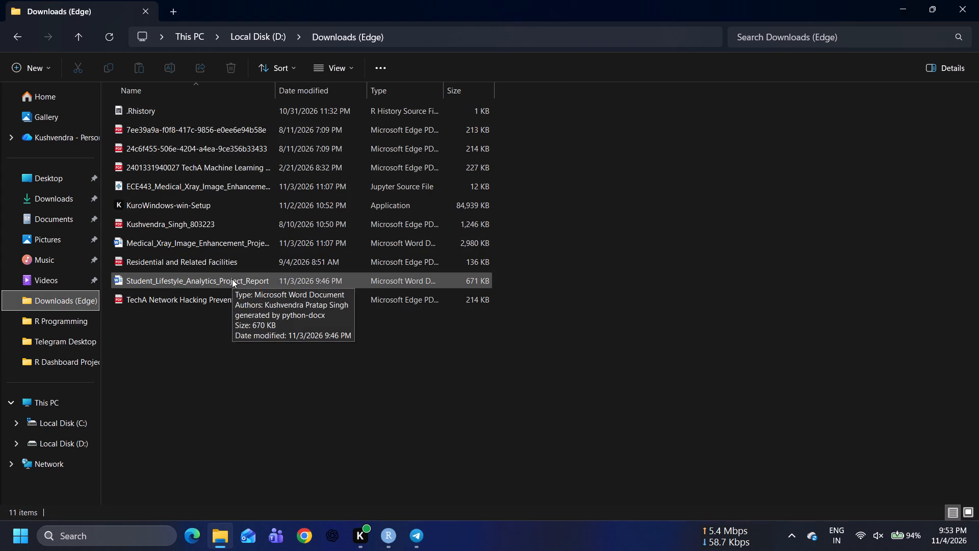
double_click(232, 279)
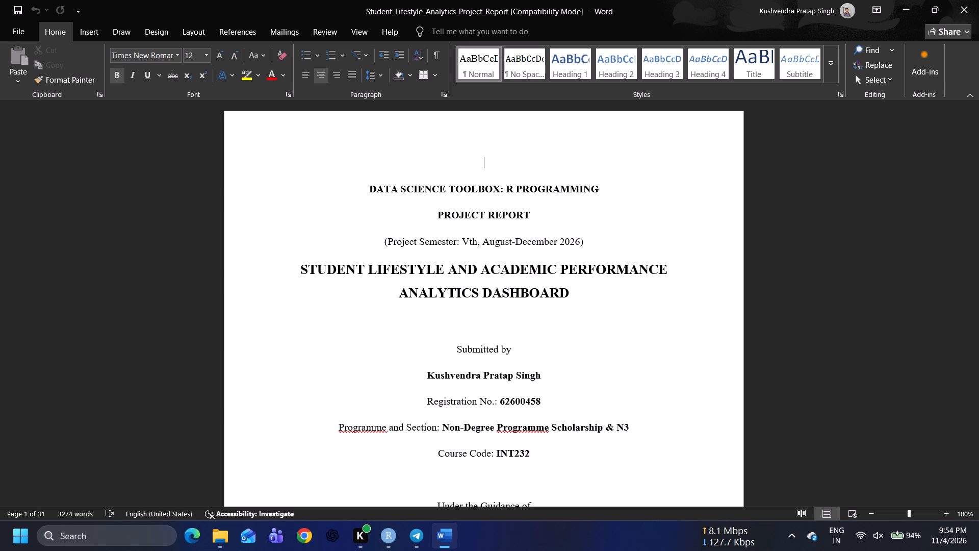
left_click(714, 295)
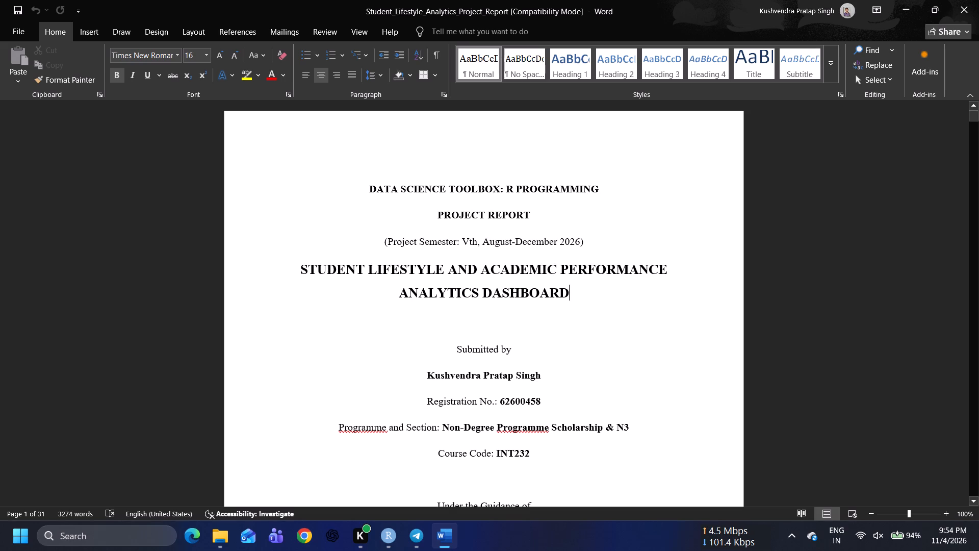
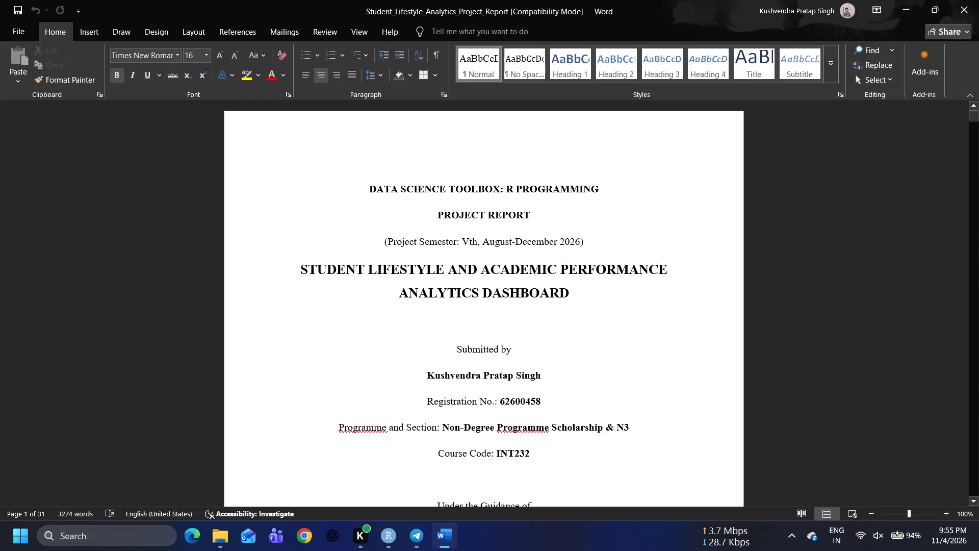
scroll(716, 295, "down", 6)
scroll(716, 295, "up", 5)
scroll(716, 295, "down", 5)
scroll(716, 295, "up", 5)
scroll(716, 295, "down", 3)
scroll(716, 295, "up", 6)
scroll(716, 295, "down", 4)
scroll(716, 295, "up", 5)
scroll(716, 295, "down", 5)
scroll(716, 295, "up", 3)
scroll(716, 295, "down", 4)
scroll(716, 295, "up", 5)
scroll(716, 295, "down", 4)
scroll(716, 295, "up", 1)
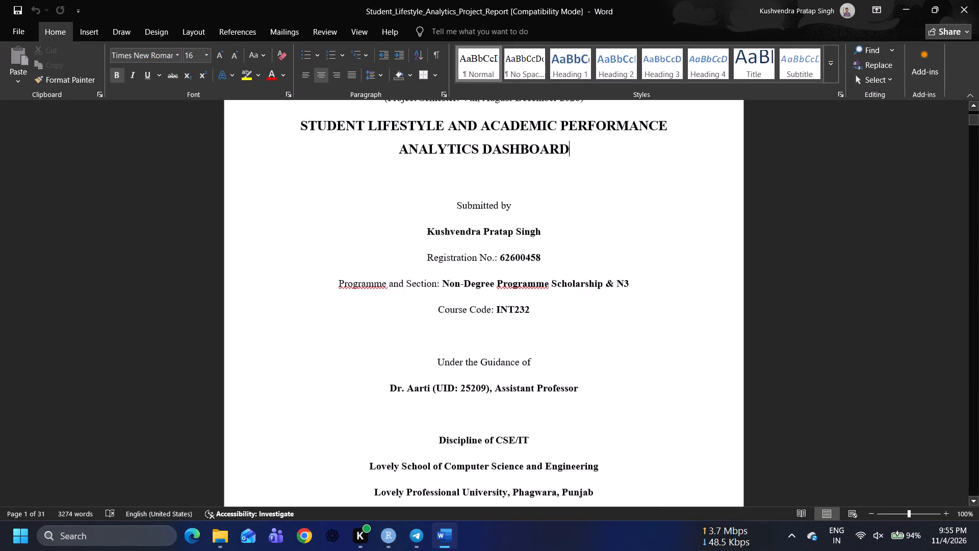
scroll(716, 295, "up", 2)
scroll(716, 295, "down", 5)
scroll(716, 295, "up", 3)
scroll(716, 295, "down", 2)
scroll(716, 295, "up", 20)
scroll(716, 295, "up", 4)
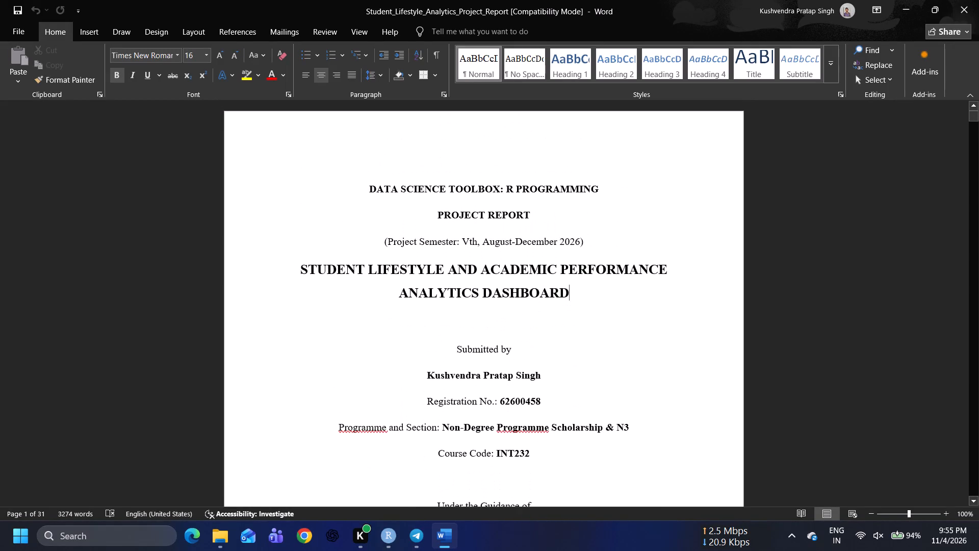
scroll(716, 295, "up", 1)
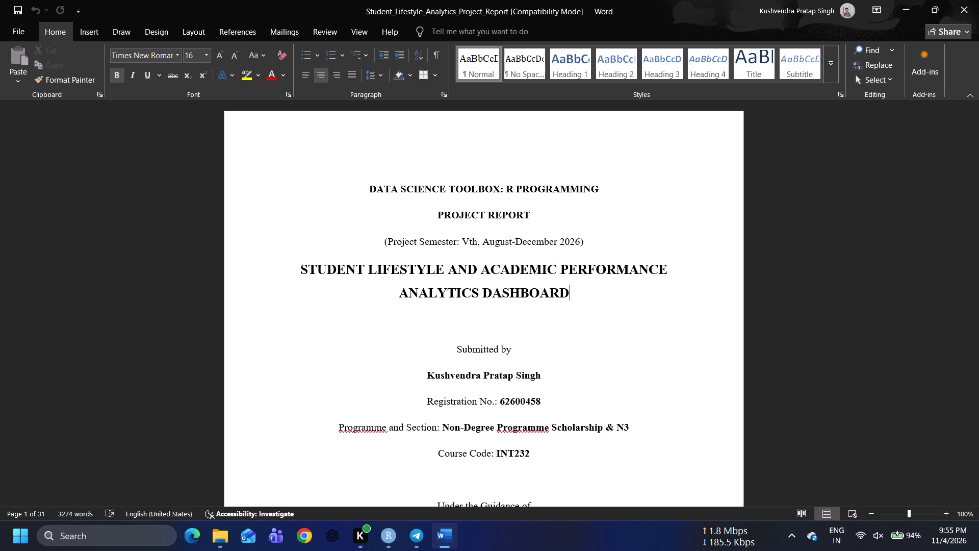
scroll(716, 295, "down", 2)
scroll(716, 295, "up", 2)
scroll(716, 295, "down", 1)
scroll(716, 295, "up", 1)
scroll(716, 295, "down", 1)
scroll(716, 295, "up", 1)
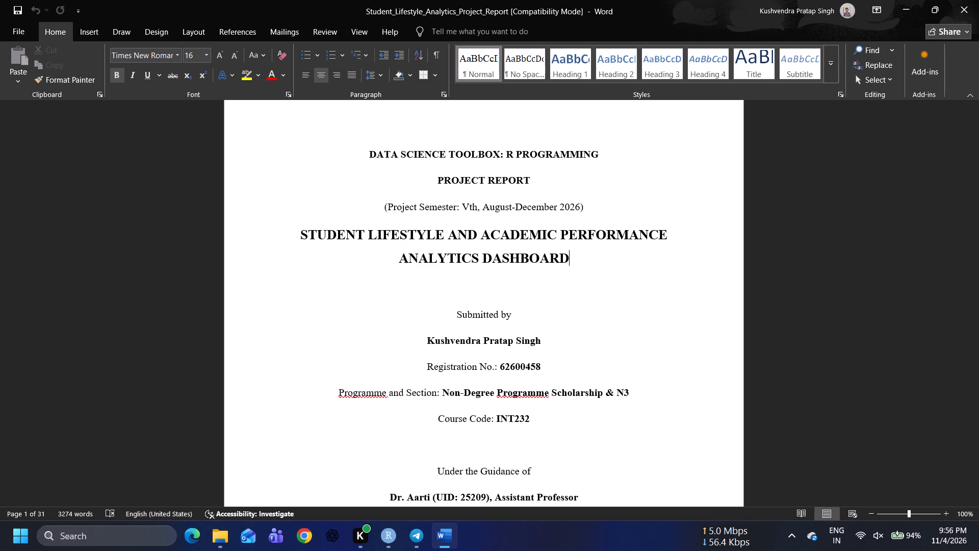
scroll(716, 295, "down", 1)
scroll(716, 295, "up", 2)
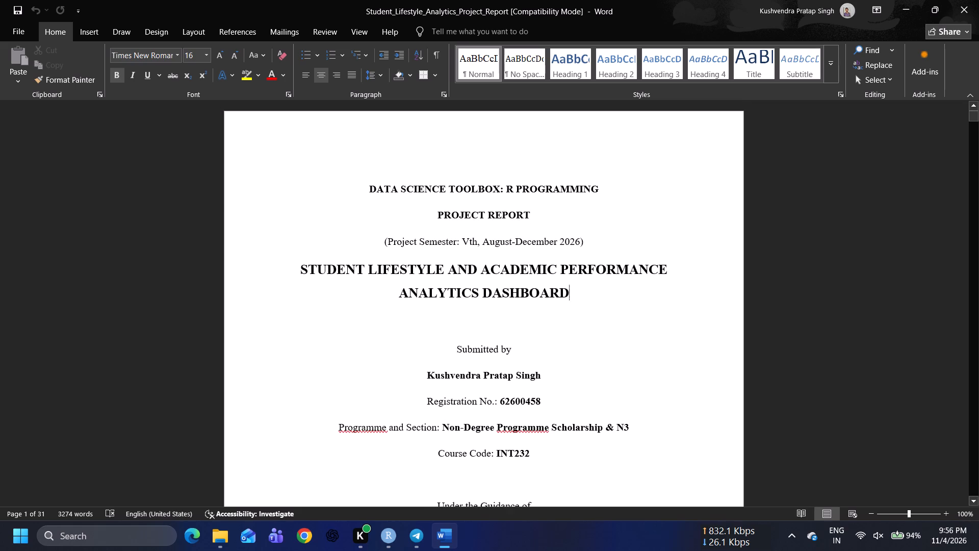
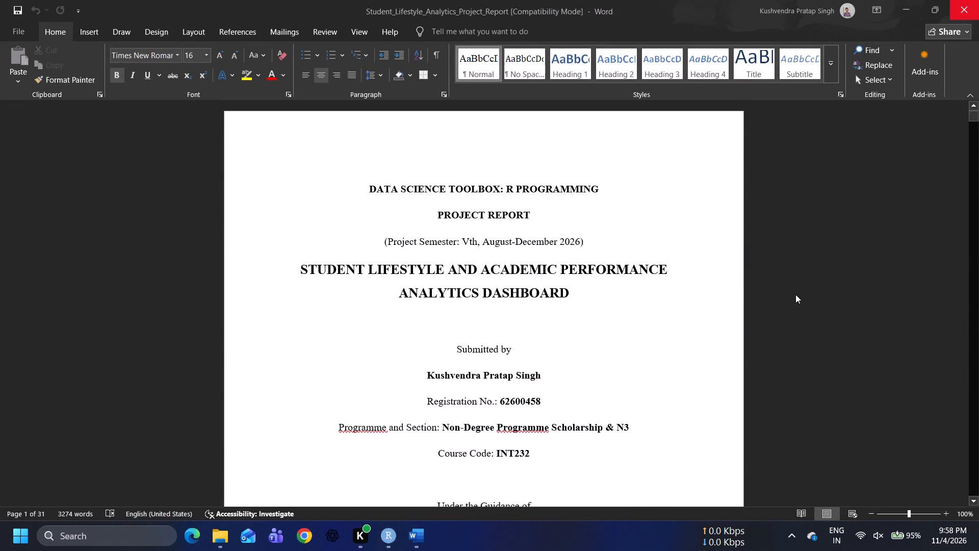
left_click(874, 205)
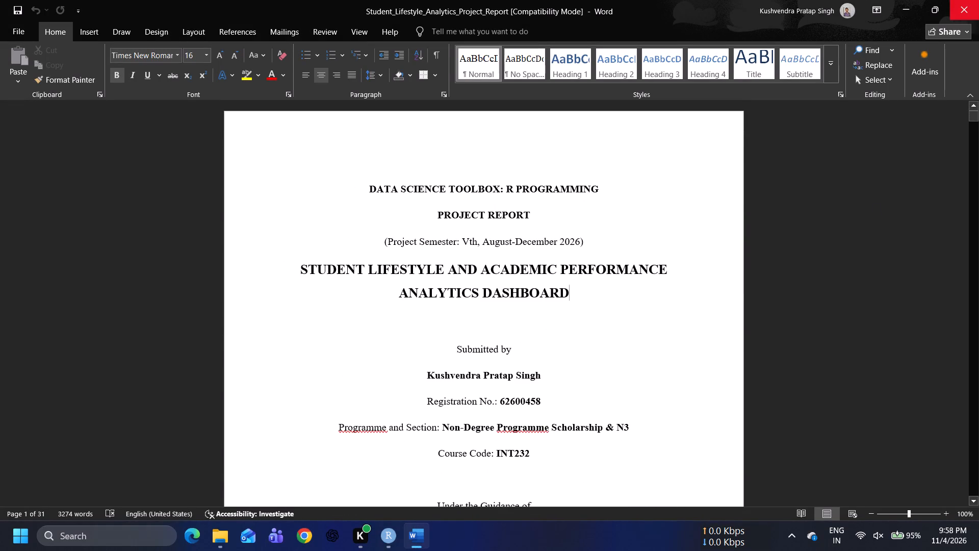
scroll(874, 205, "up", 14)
Switch to Windows Settings and search the settings for "mouse".
left_click(7, 547)
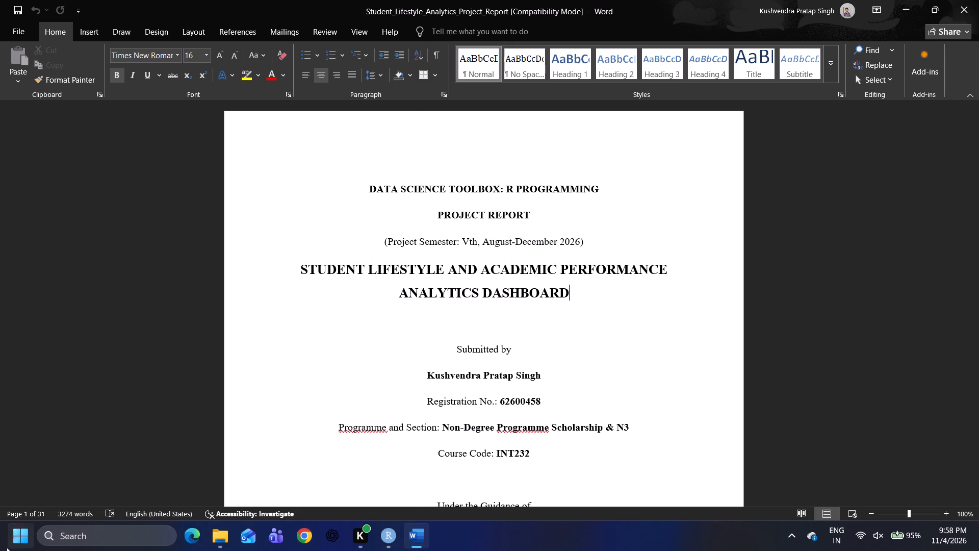
left_click(248, 223)
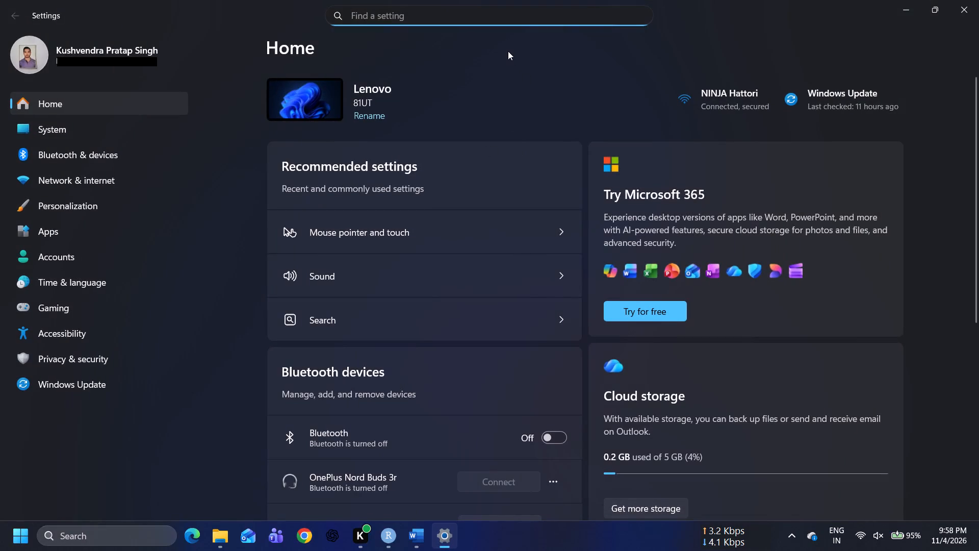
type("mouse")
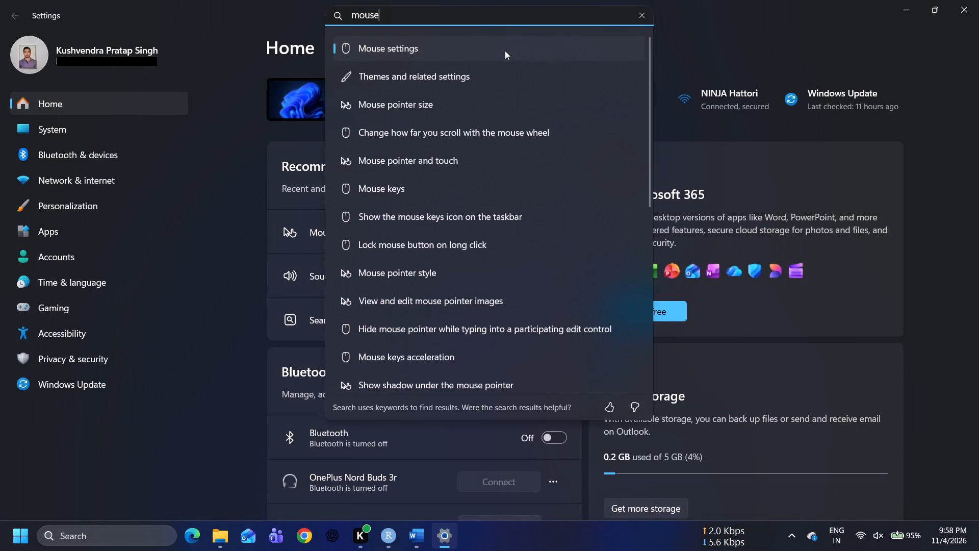
Open the mouse settings, turn off scrolling inactive windows when hovering over them, and close Settings.
left_click(503, 51)
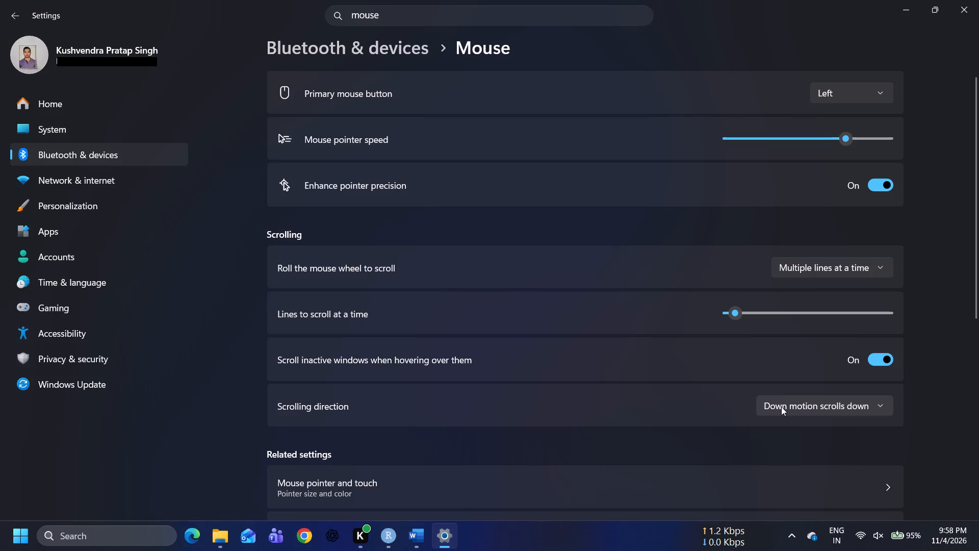
left_click(877, 359)
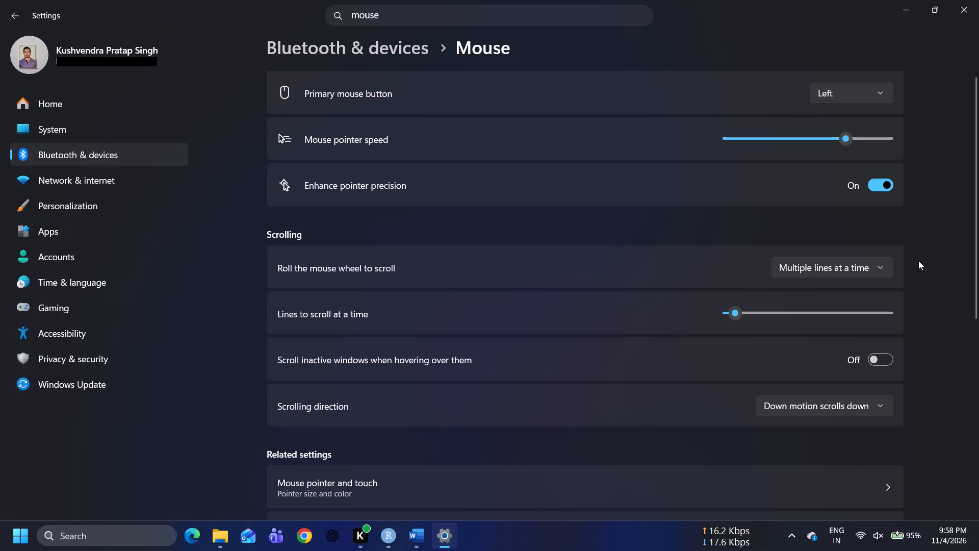
scroll(766, 261, "down", 13)
scroll(766, 261, "up", 20)
scroll(766, 261, "up", 11)
left_click(978, 0)
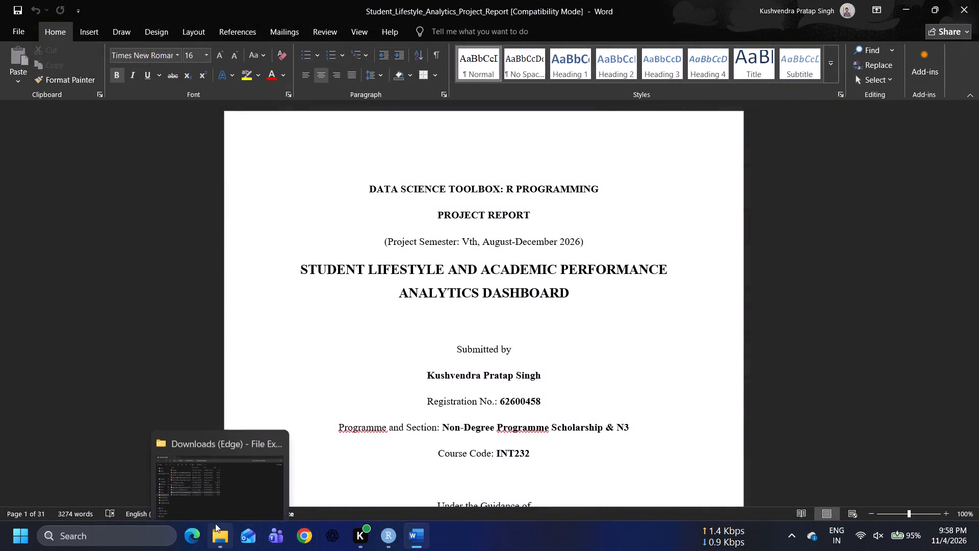
Search Windows for "tel" to find the Telegram app.
left_click(152, 534)
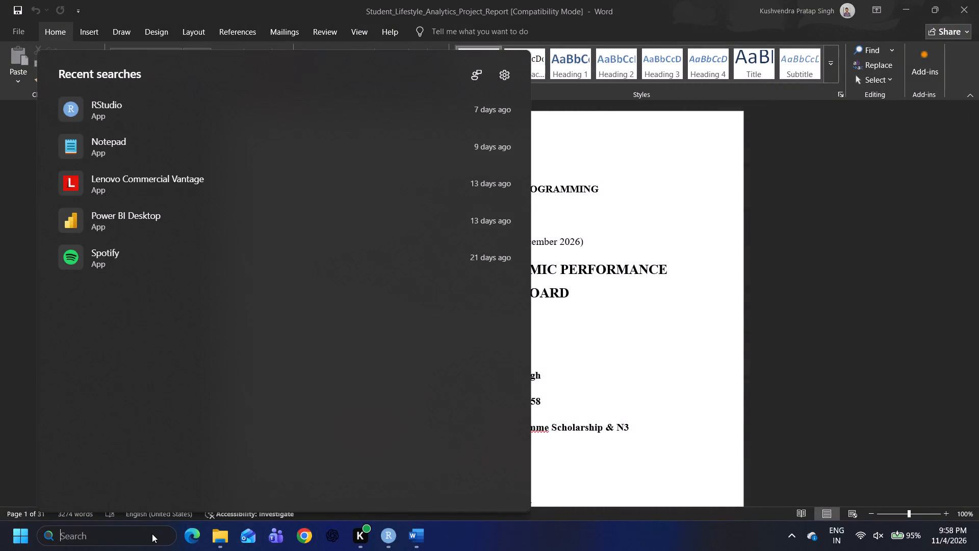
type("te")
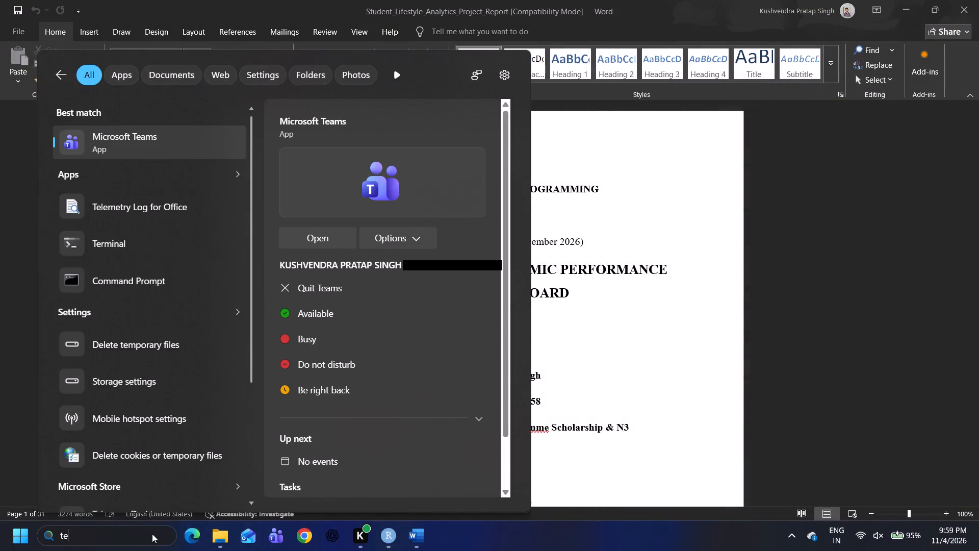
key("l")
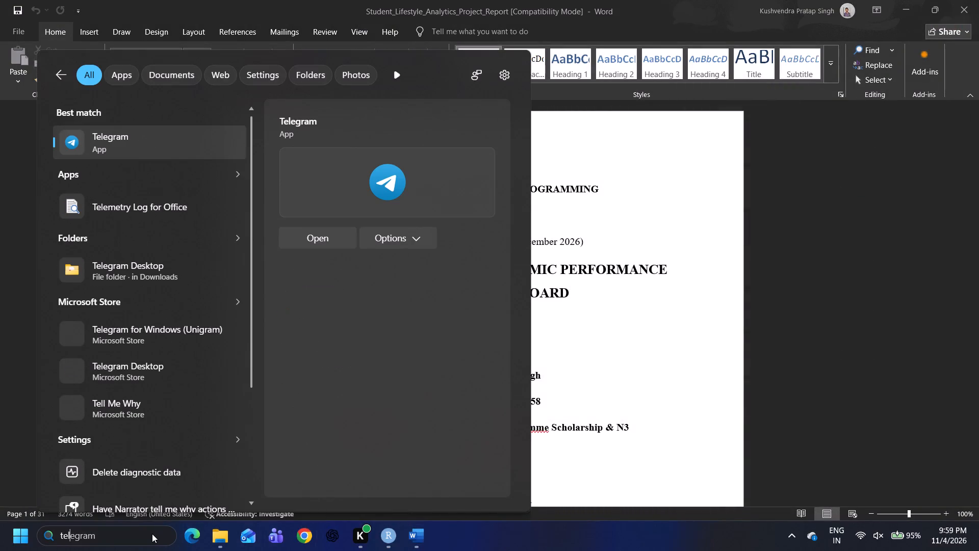
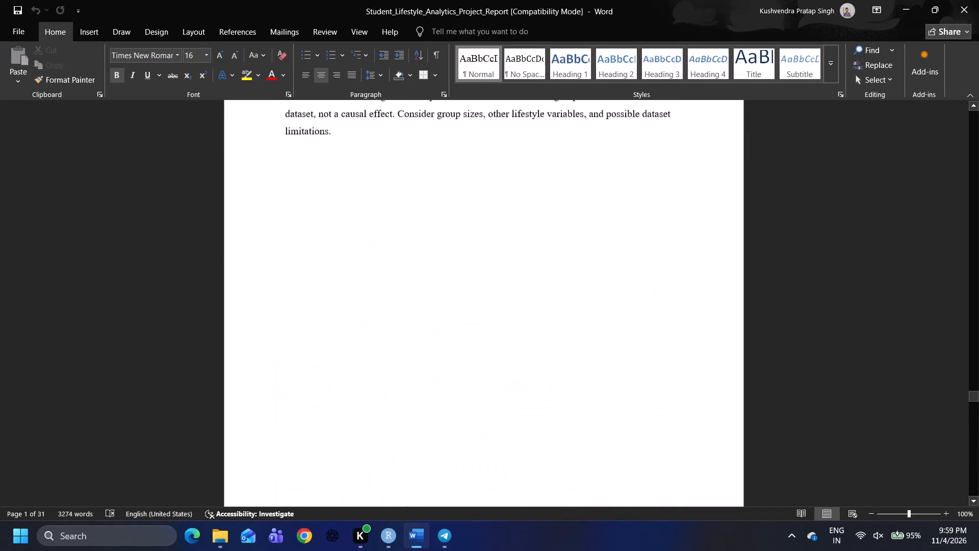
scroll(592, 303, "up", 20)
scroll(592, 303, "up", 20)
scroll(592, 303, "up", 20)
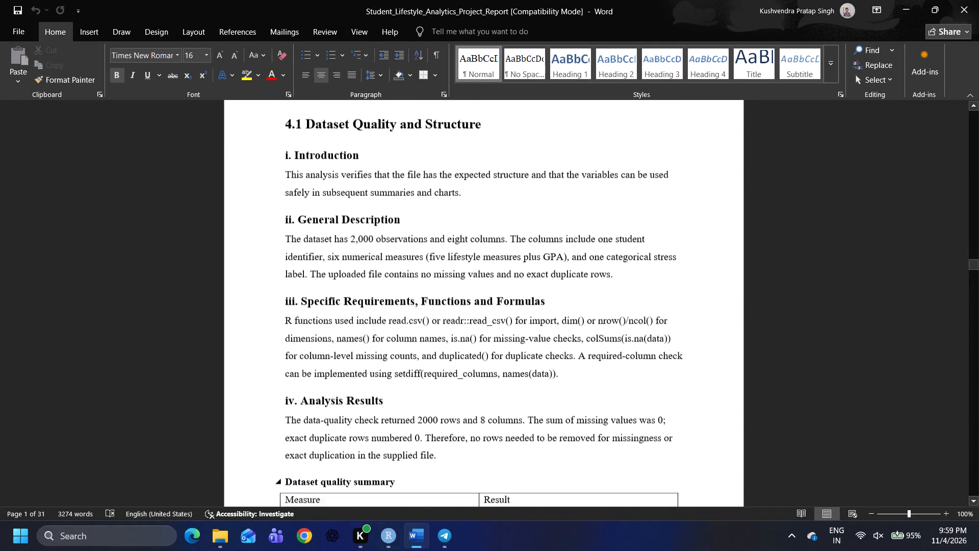
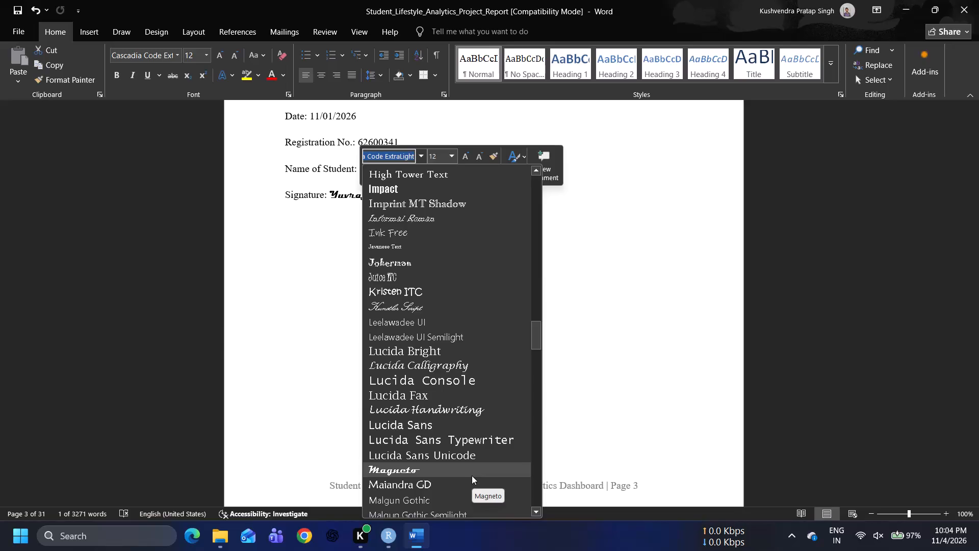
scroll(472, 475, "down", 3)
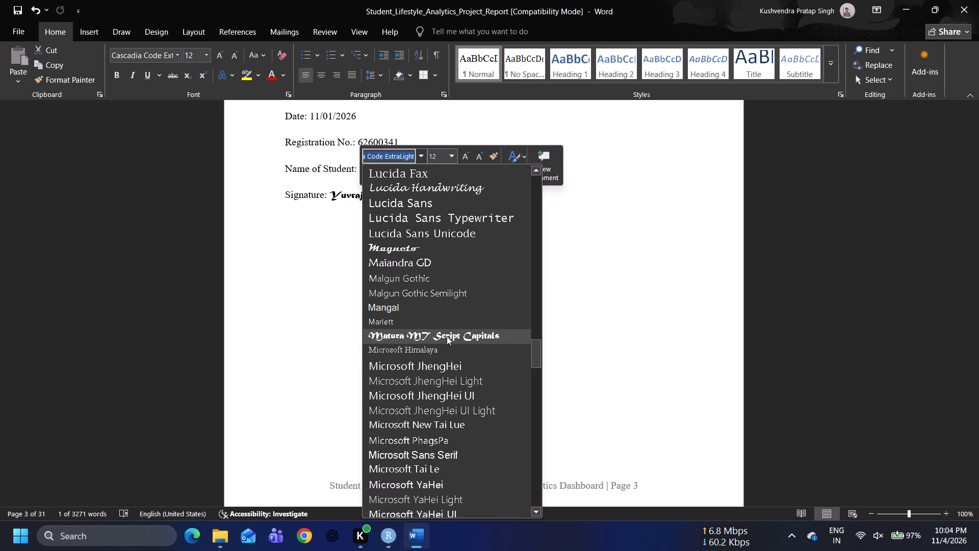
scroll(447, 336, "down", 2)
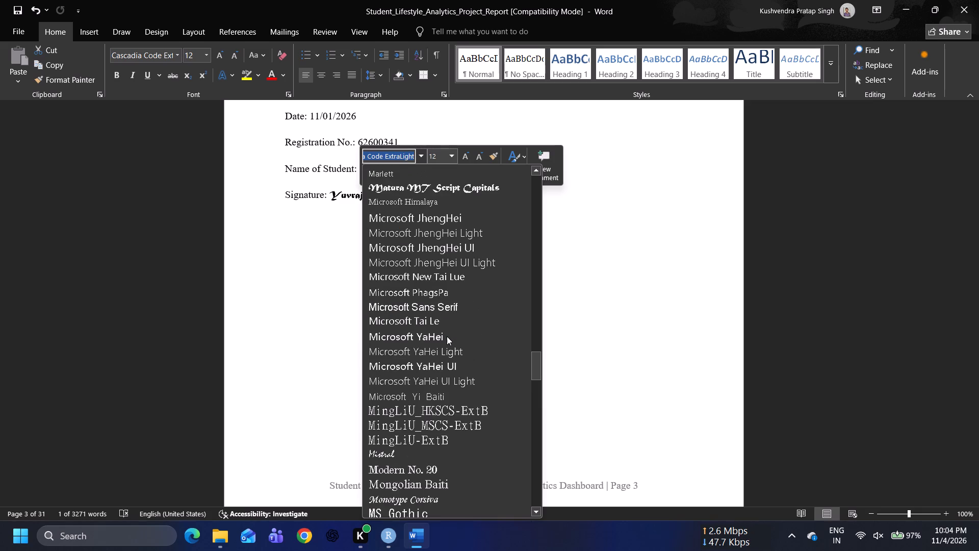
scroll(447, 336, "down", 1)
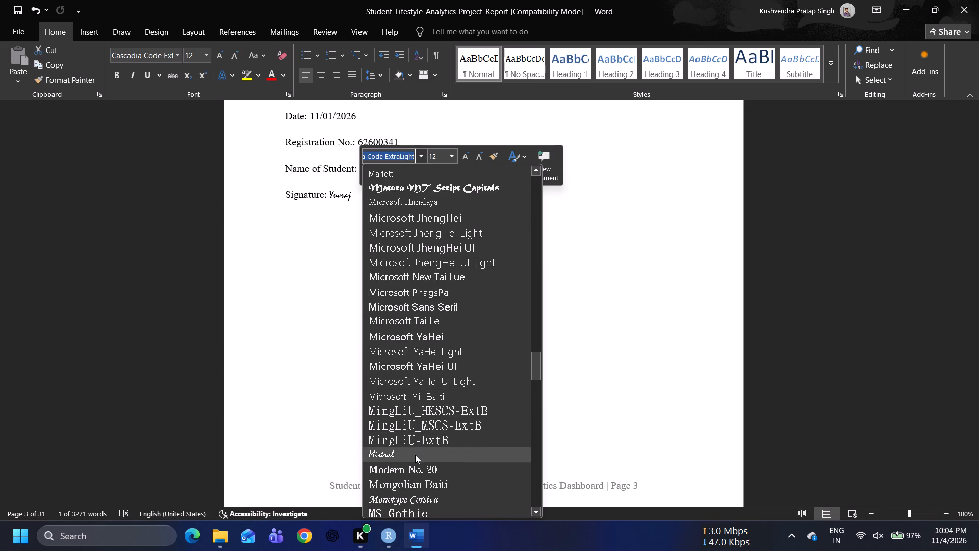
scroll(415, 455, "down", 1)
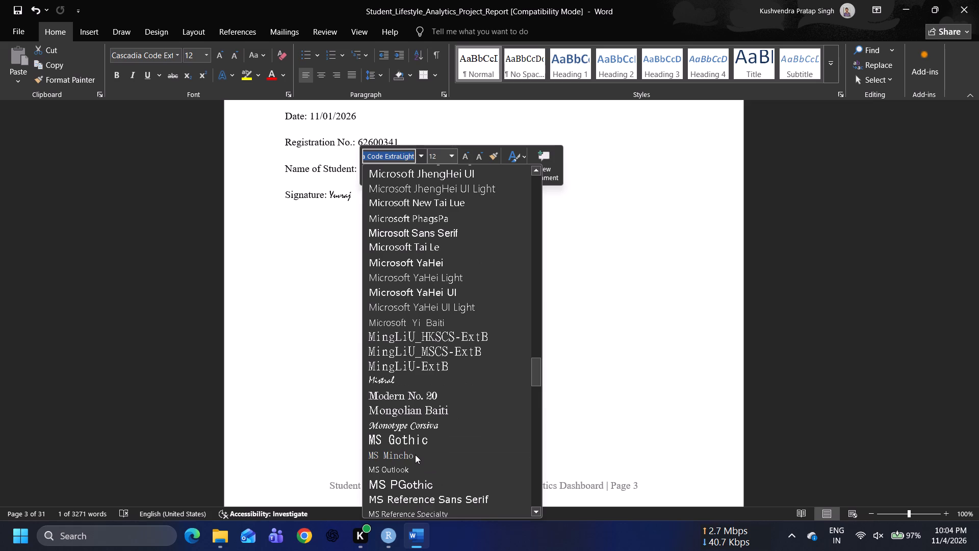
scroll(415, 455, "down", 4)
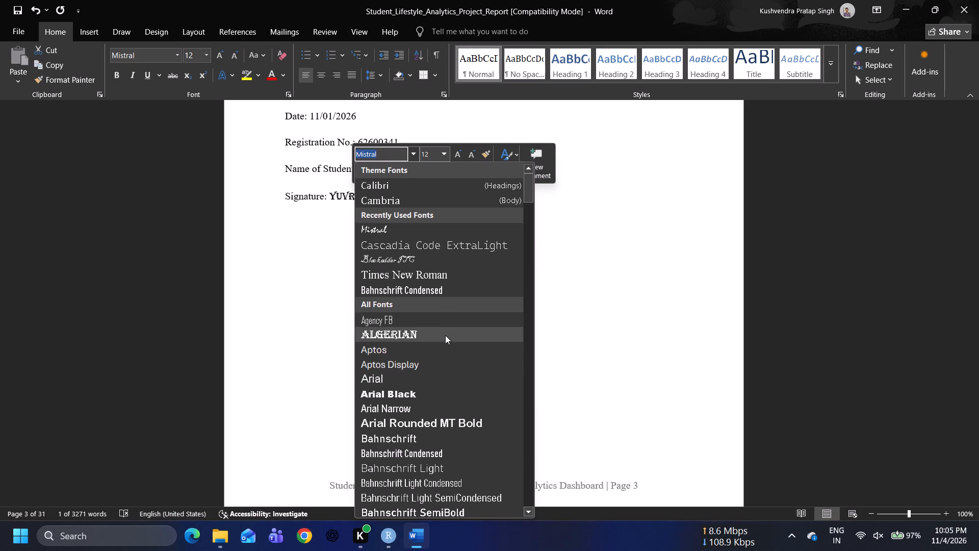
scroll(445, 335, "down", 3)
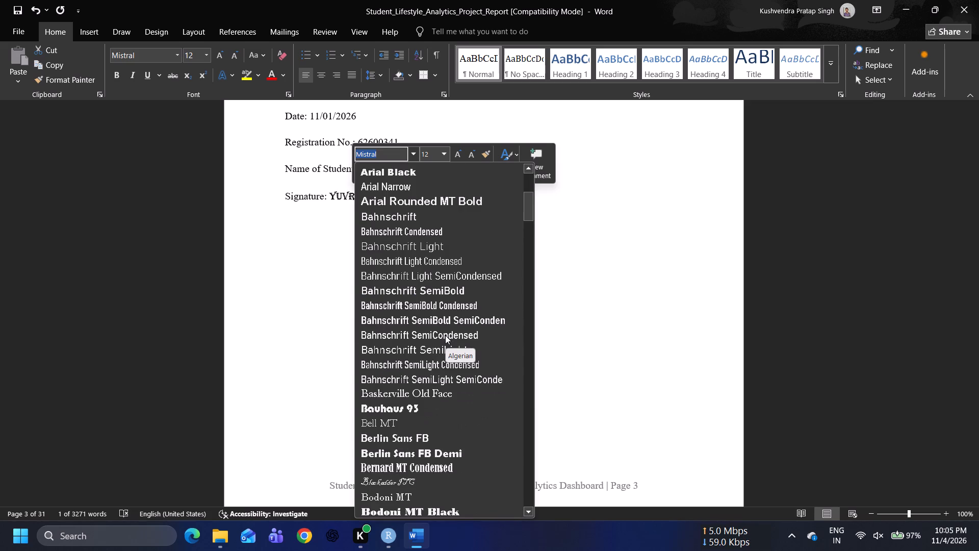
scroll(445, 335, "down", 5)
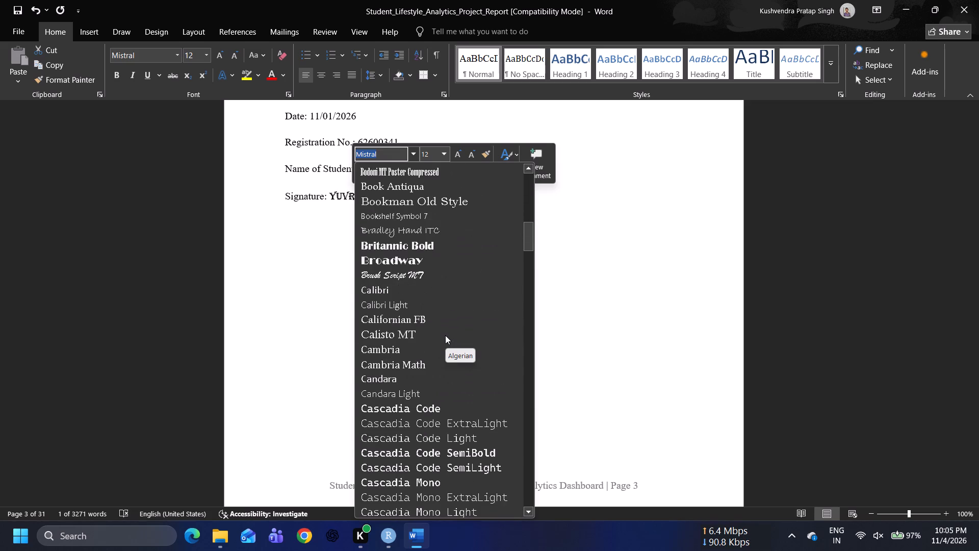
scroll(445, 335, "down", 5)
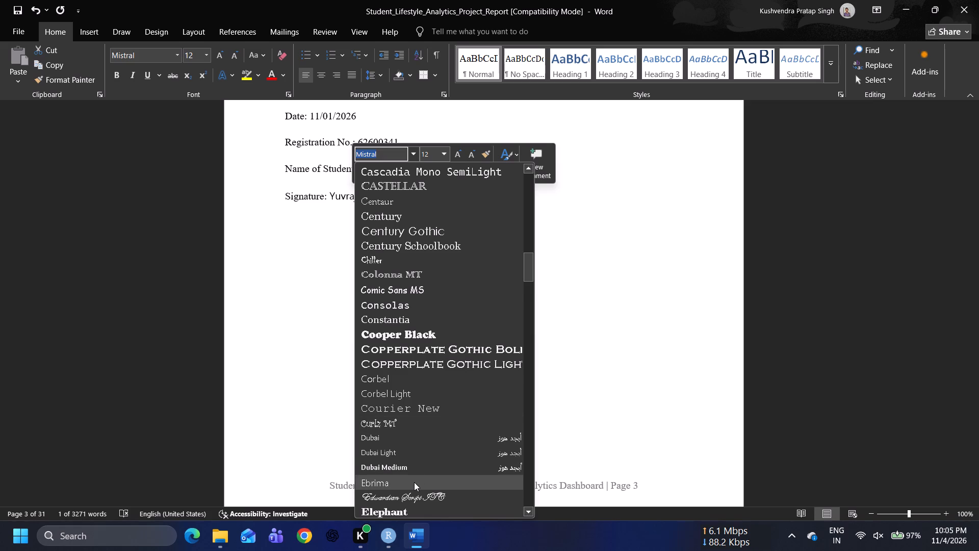
scroll(414, 482, "down", 2)
scroll(431, 398, "down", 1)
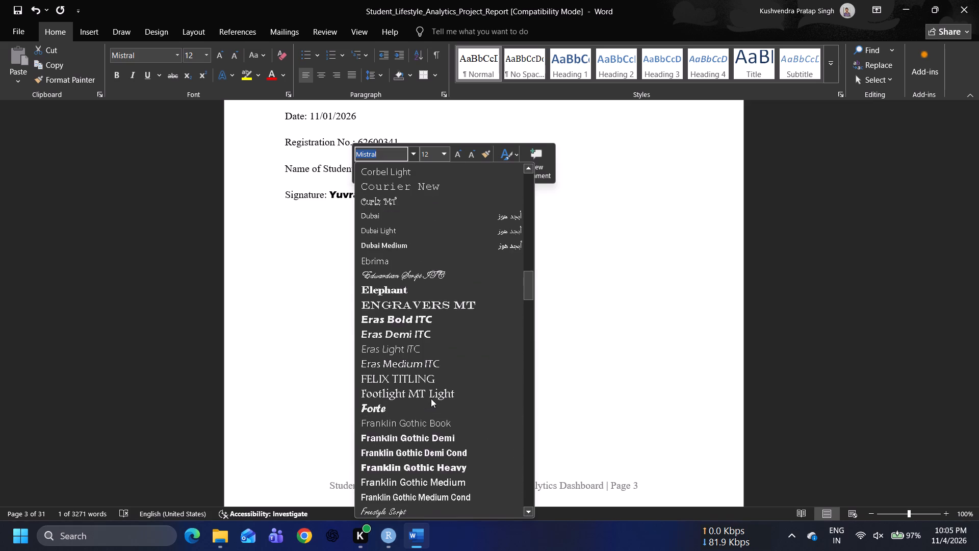
scroll(431, 398, "down", 3)
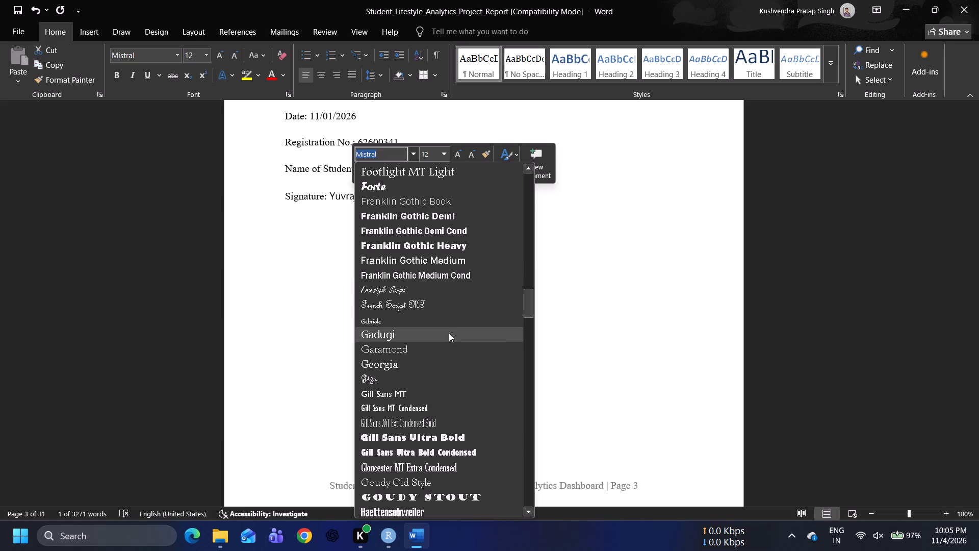
scroll(440, 382, "down", 1)
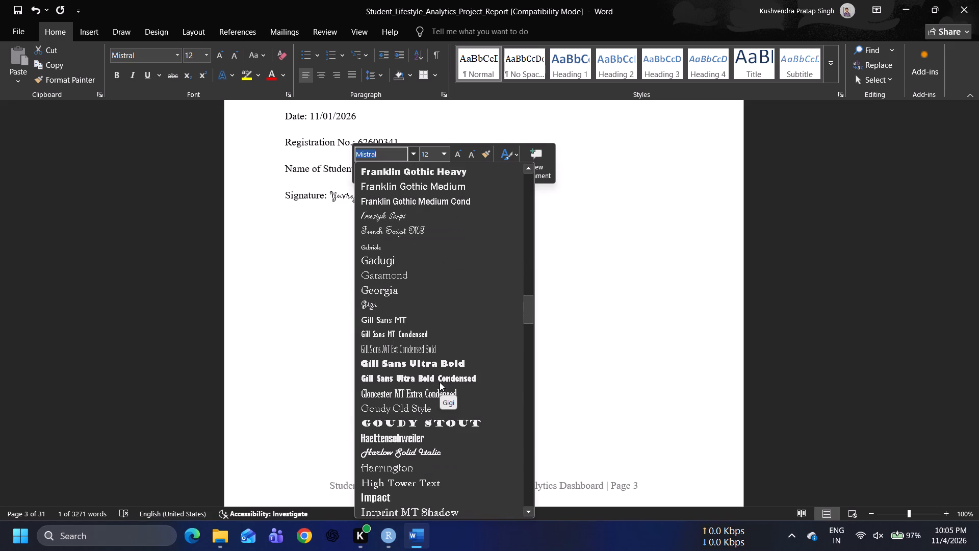
scroll(440, 382, "down", 1)
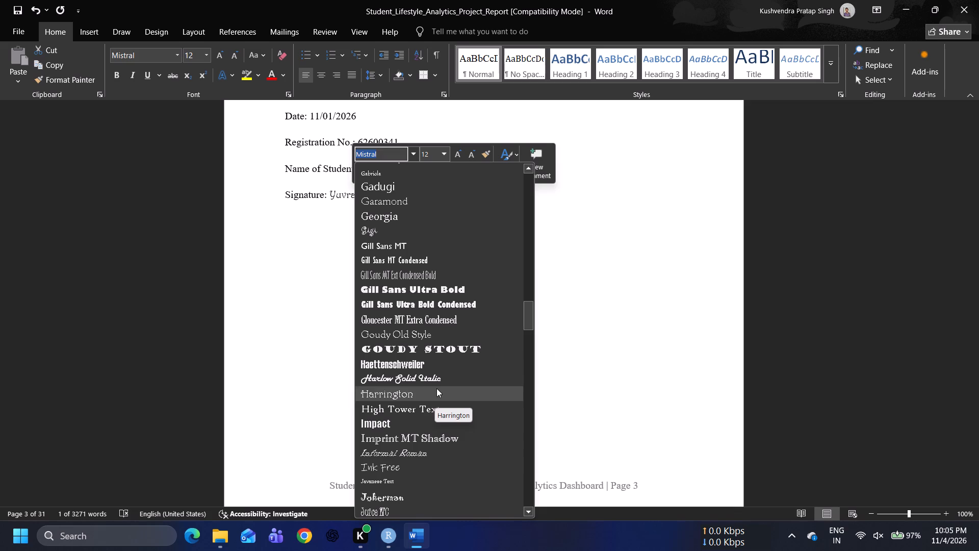
left_click(426, 468)
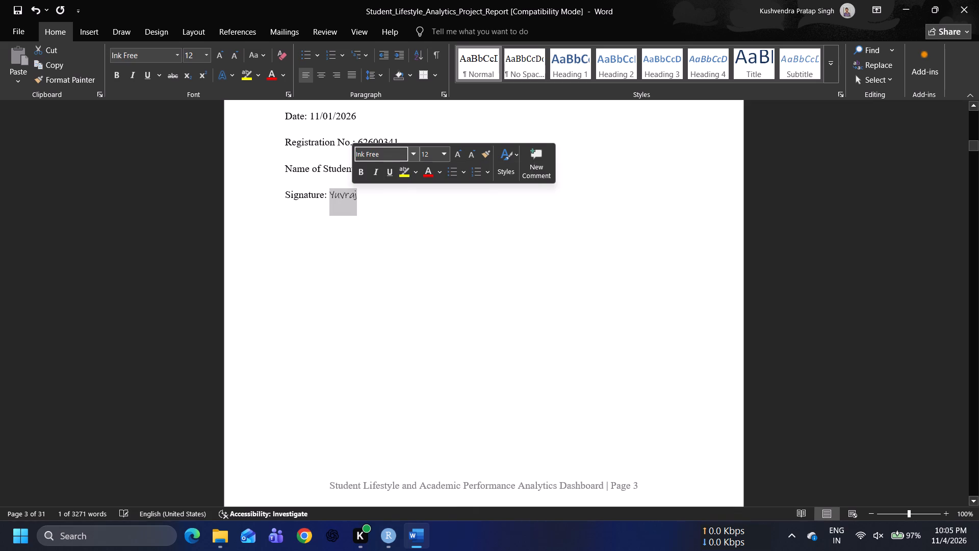
Make the signature text bold and set its font size to 16.
left_click(359, 174)
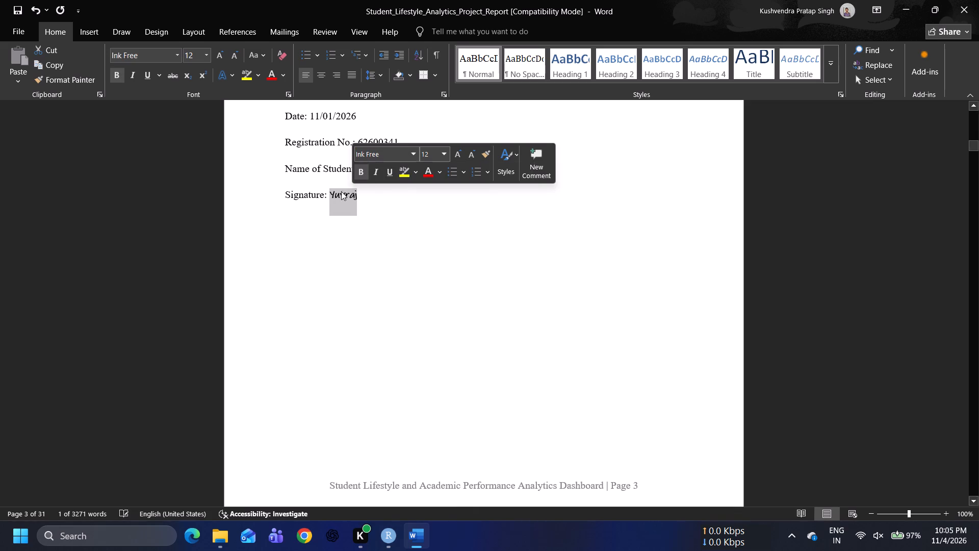
left_click(441, 154)
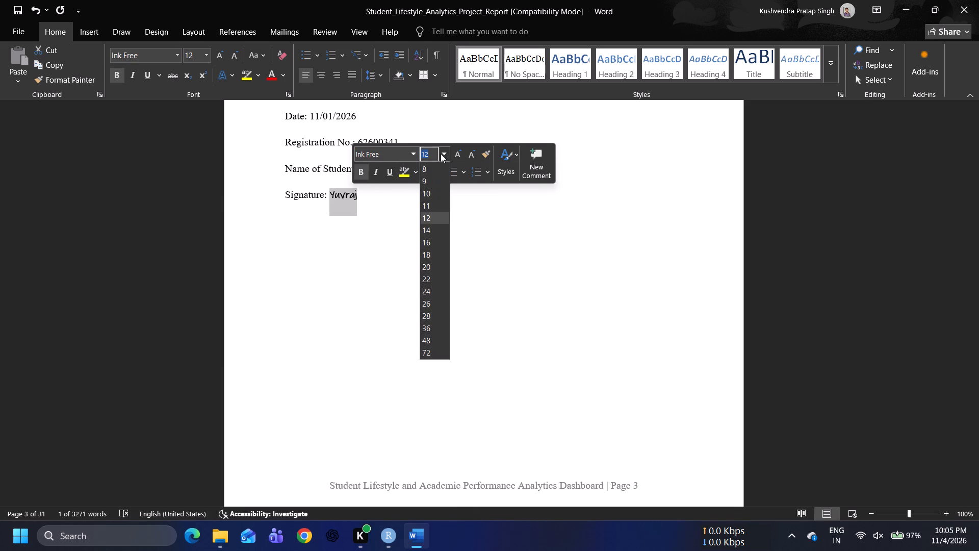
left_click(429, 241)
left_click(405, 211)
Look over the signature block on page 3 and read the Acknowledgement page of the report.
scroll(405, 211, "up", 1)
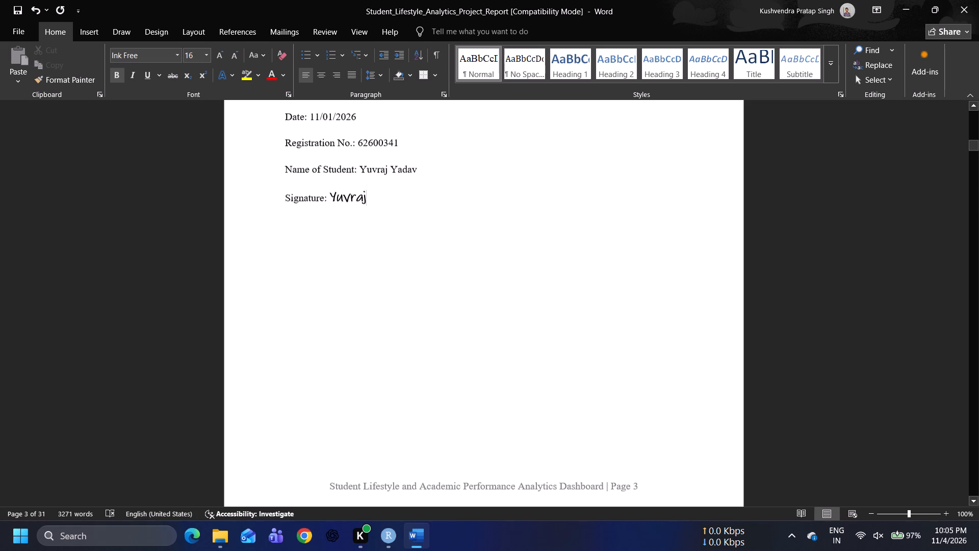
scroll(405, 211, "up", 2)
scroll(405, 211, "down", 12)
scroll(405, 211, "up", 3)
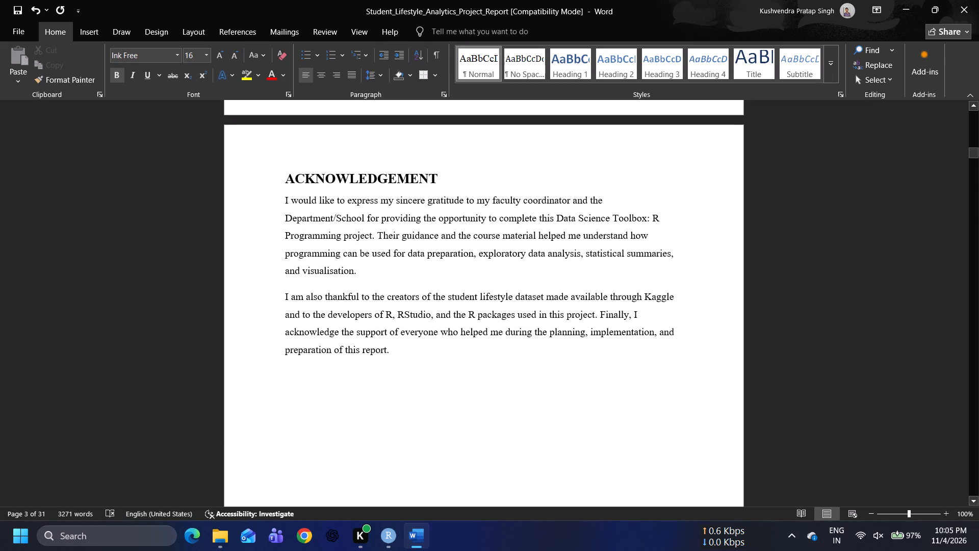
scroll(405, 211, "down", 1)
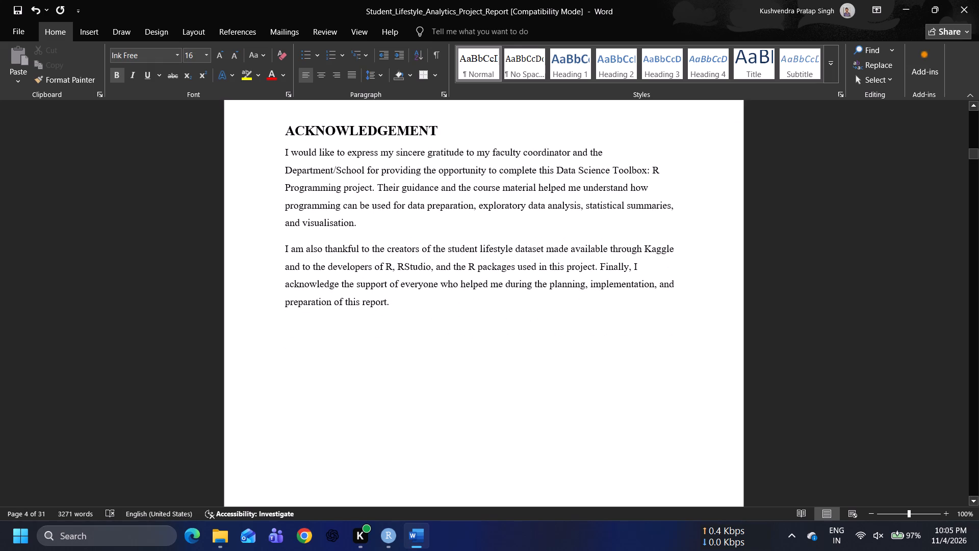
scroll(405, 211, "down", 1)
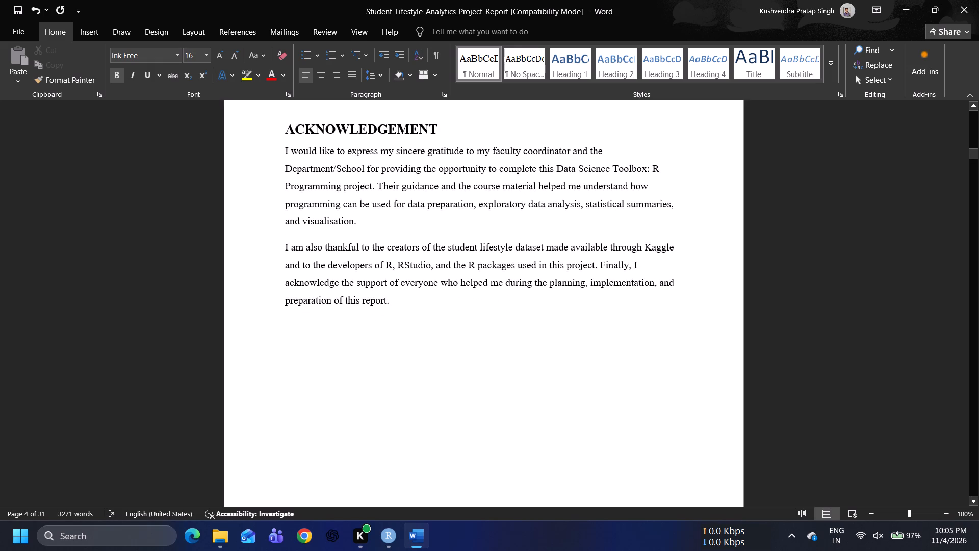
Connect the computer to the LPU Hostels Wi-Fi network with automatic connection enabled, and return to the report.
left_click(902, 536)
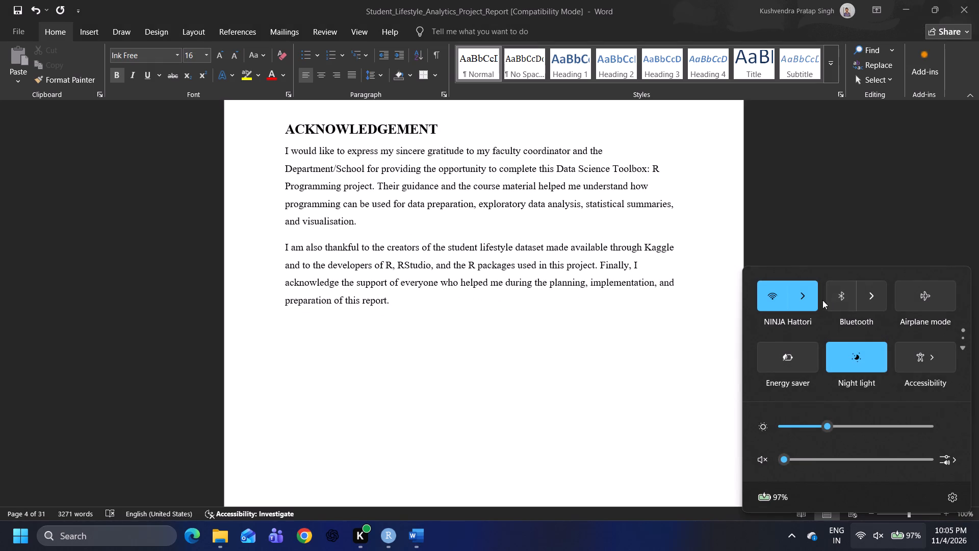
left_click(811, 302)
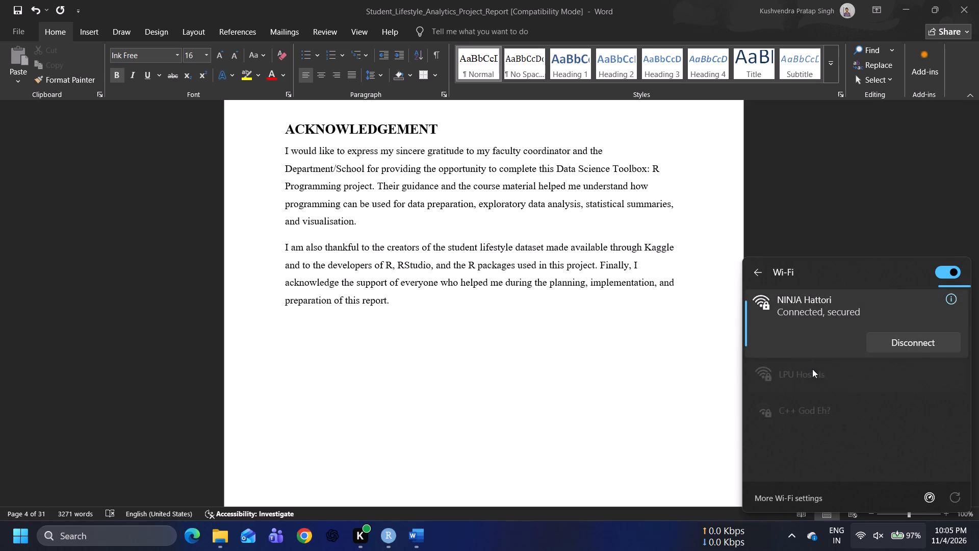
left_click(812, 372)
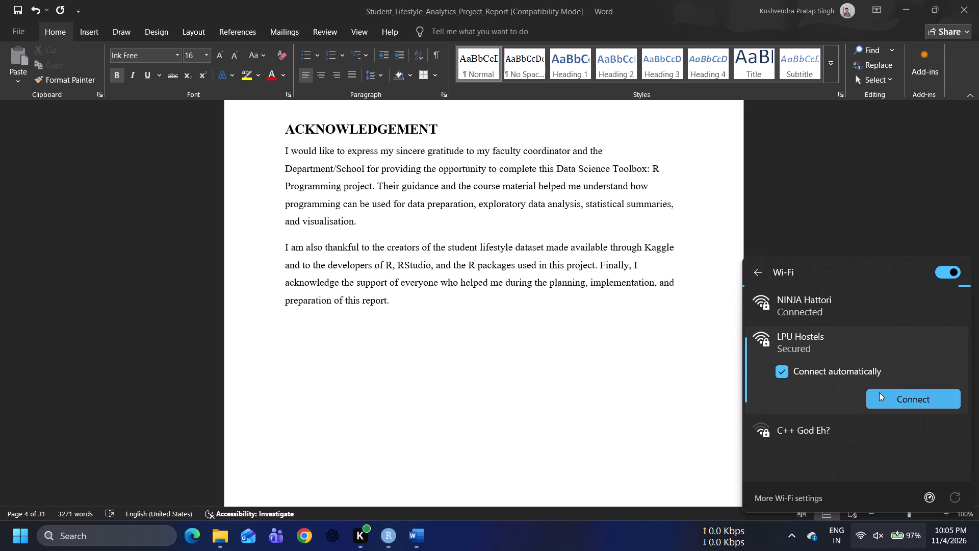
left_click(879, 392)
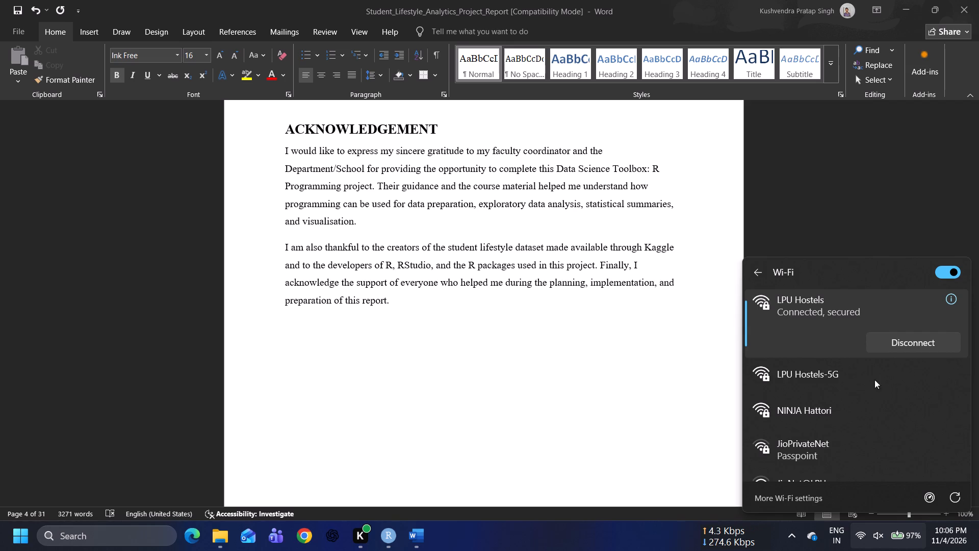
left_click(856, 223)
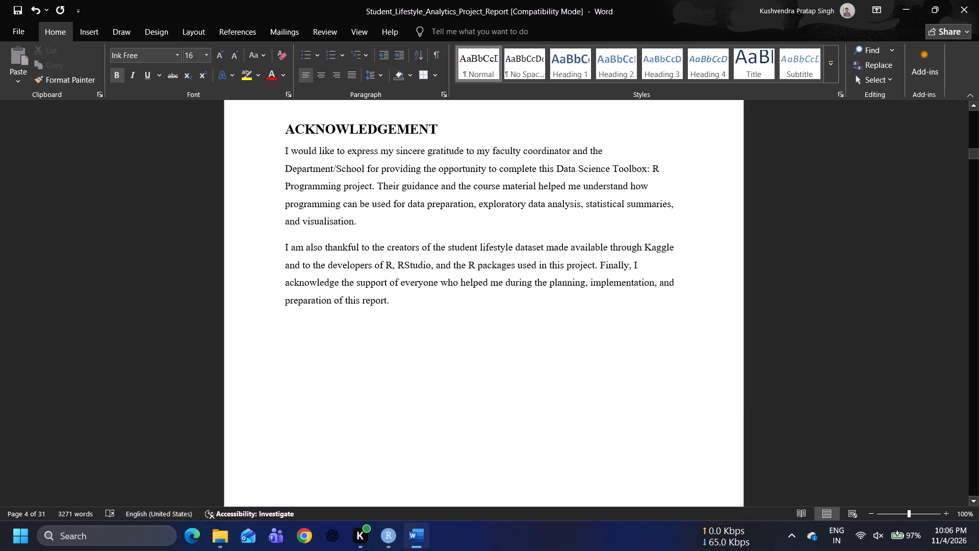
Review the report from the Acknowledgement through the table of contents and the lists of figures and tables to the Introduction.
scroll(733, 278, "down", 2)
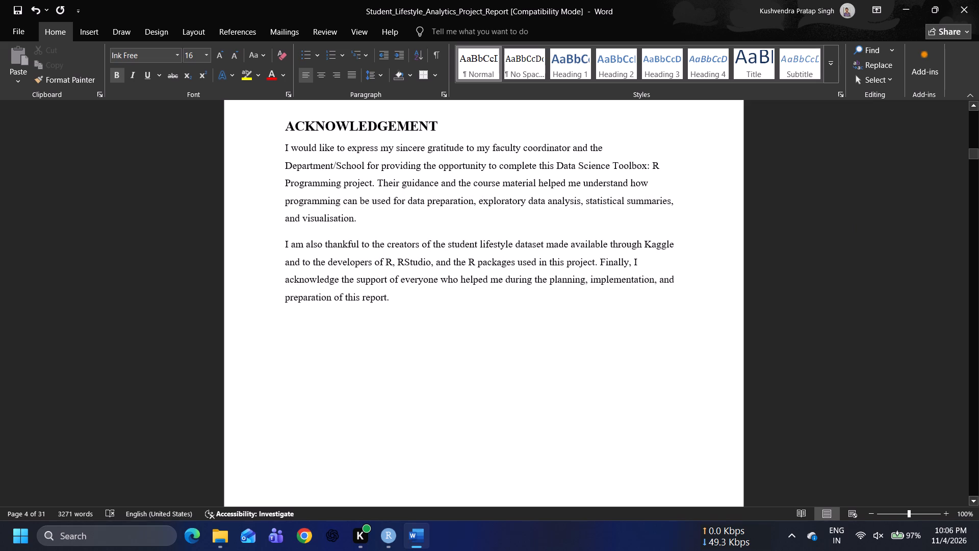
scroll(733, 278, "down", 4)
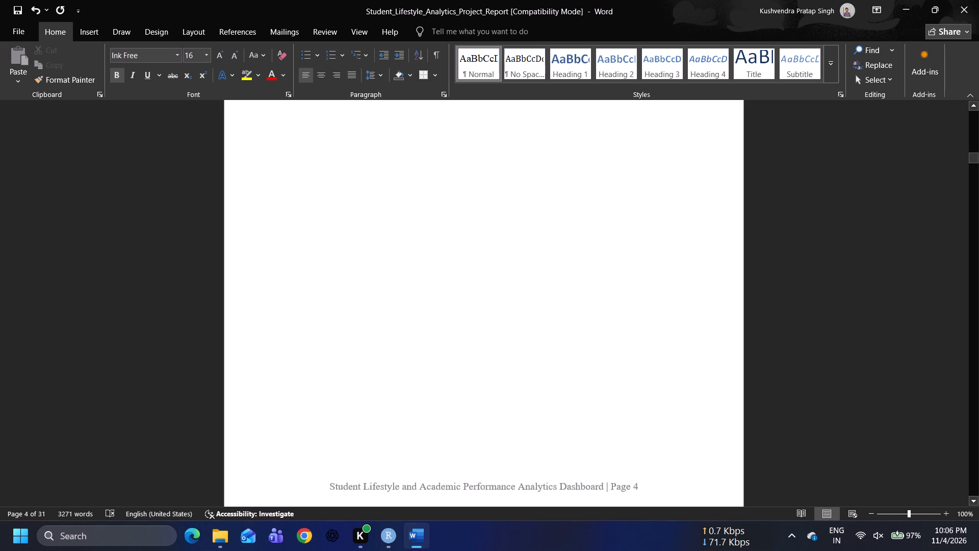
scroll(733, 278, "down", 9)
scroll(733, 278, "up", 1)
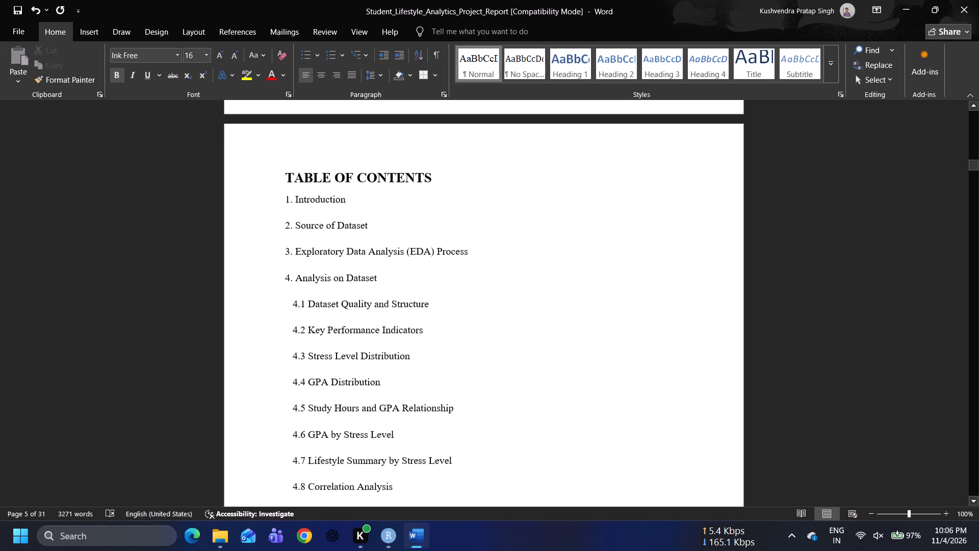
scroll(733, 278, "up", 1)
scroll(733, 278, "down", 3)
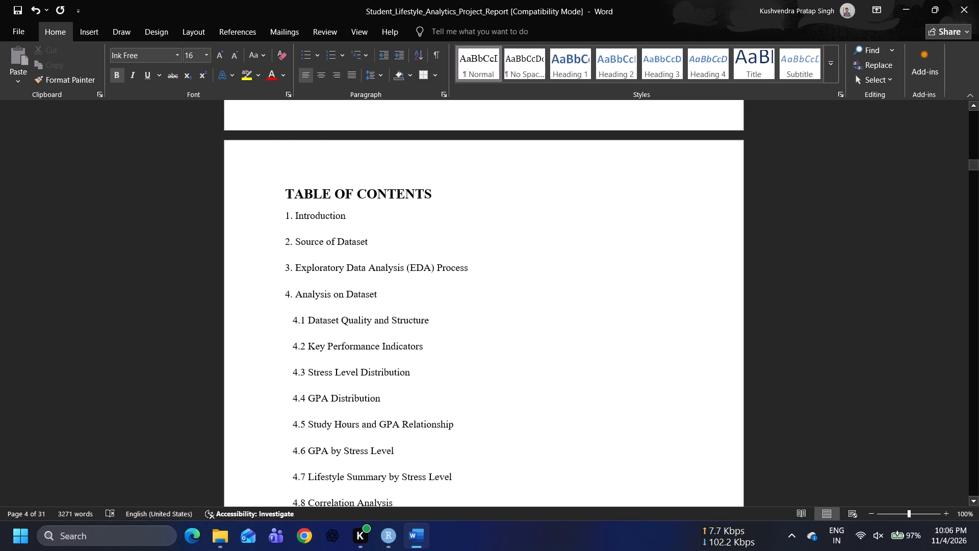
scroll(733, 278, "down", 14)
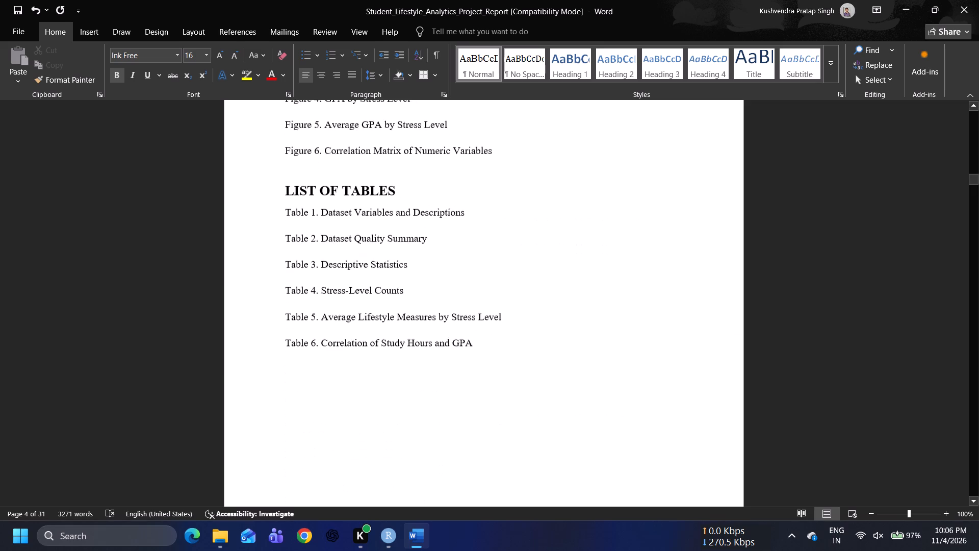
scroll(733, 278, "down", 13)
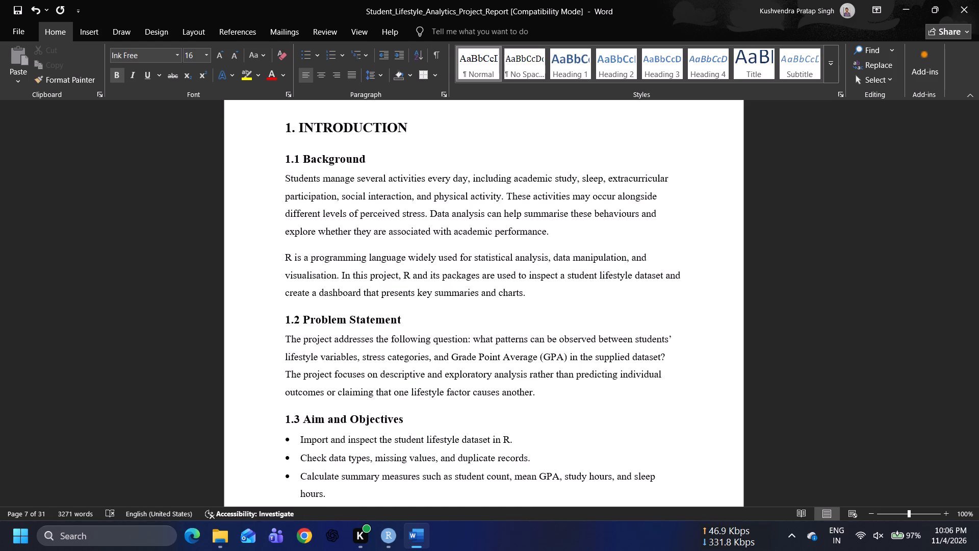
Read through the Introduction section, from 1.1 Background to the 1.5 Tools and Technologies table.
scroll(733, 278, "down", 2)
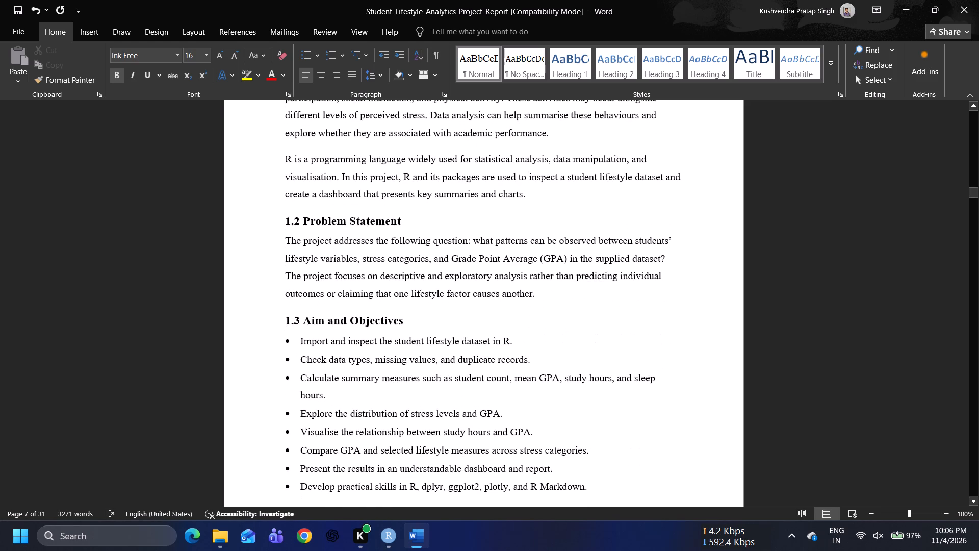
scroll(733, 278, "up", 1)
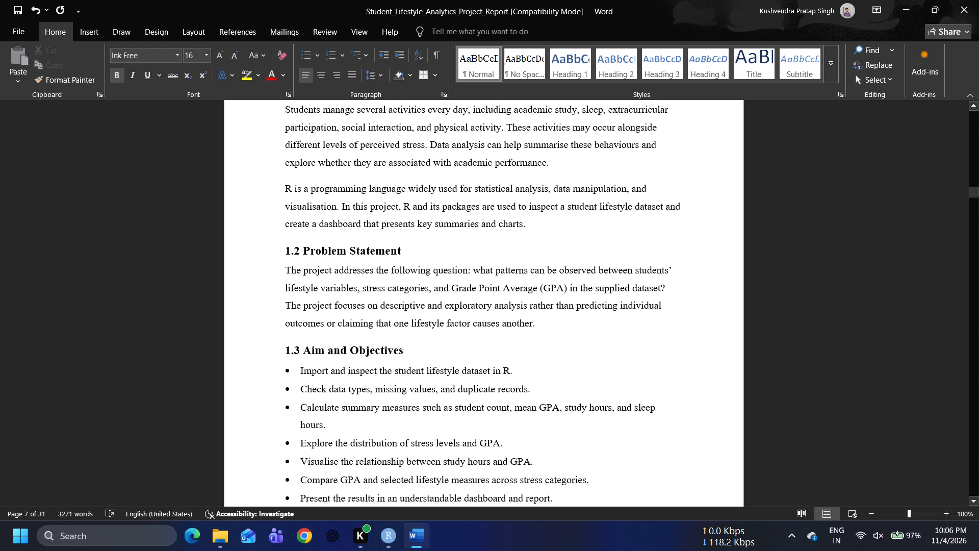
scroll(733, 278, "up", 1)
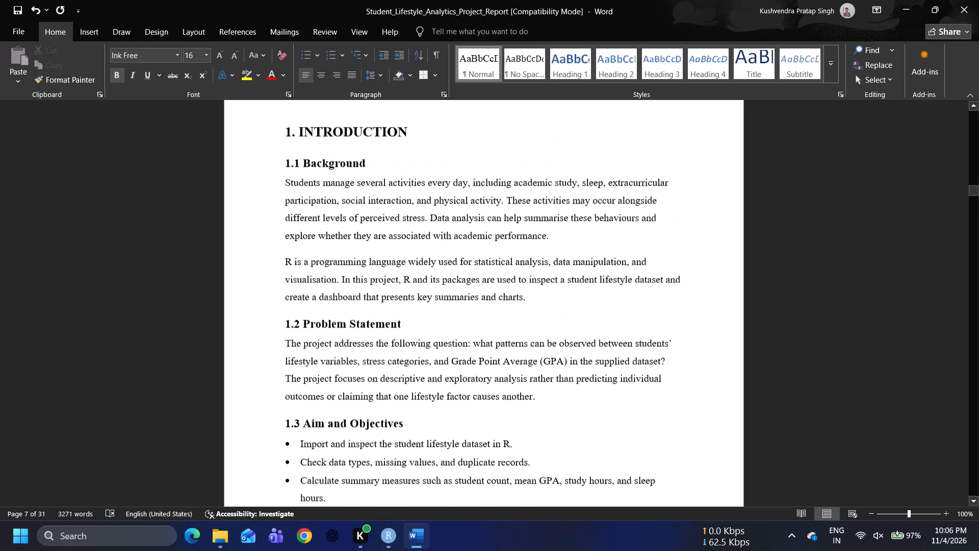
scroll(733, 278, "down", 1)
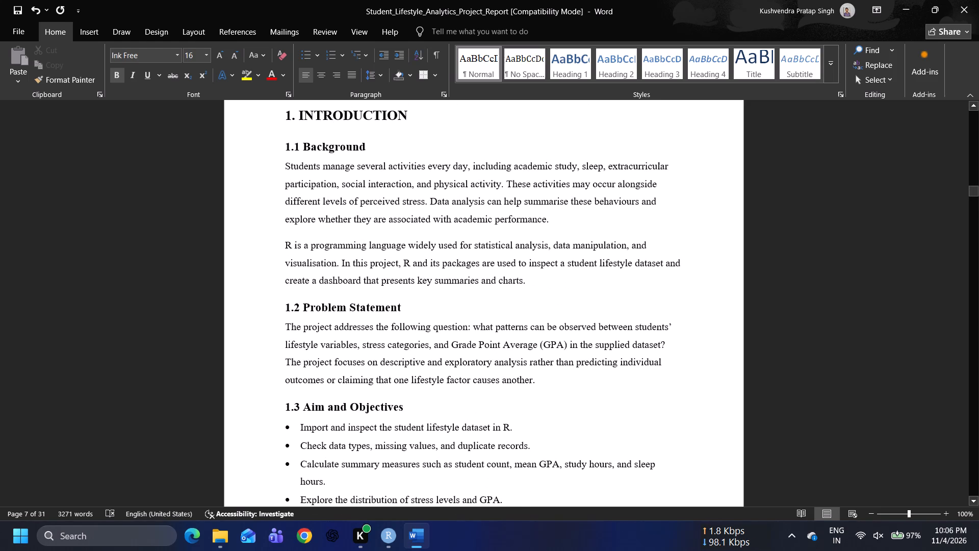
scroll(733, 278, "down", 4)
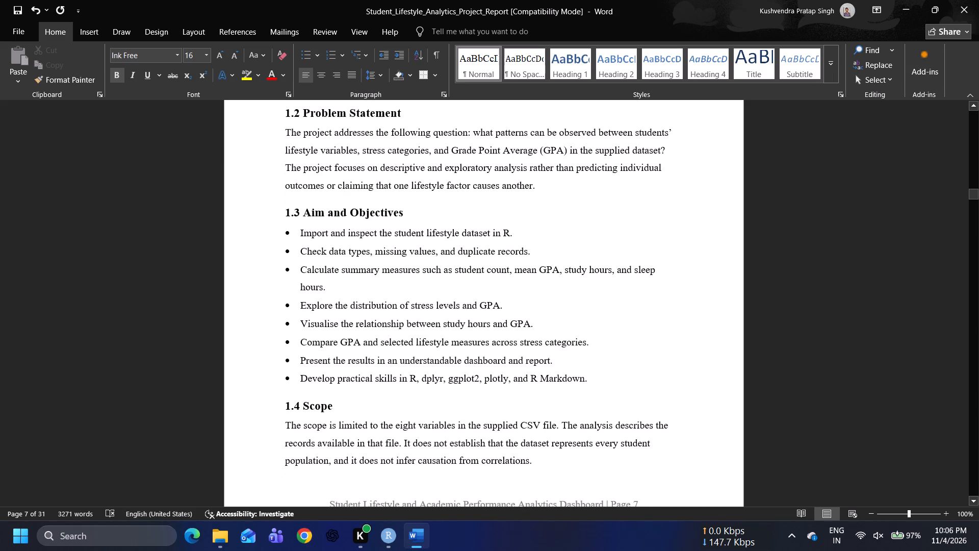
scroll(733, 278, "down", 2)
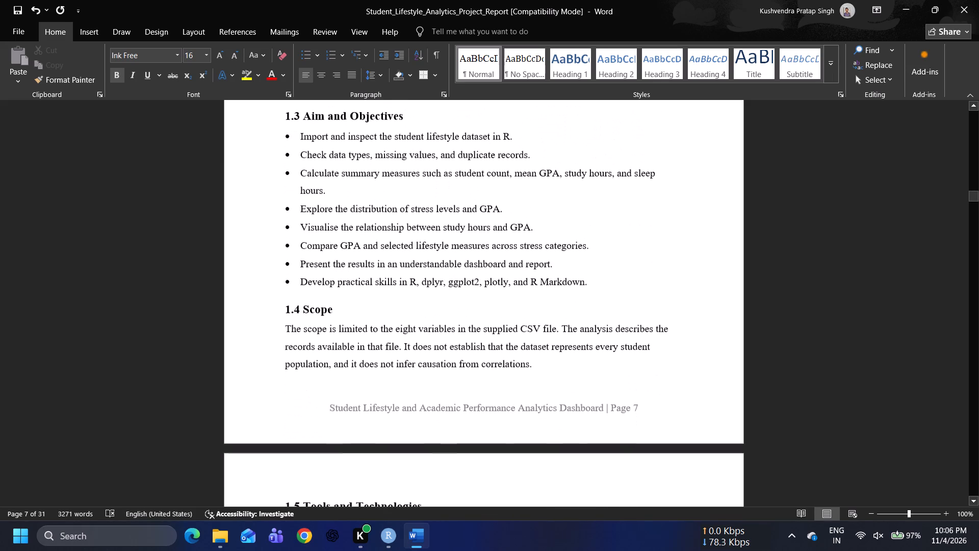
scroll(733, 278, "down", 6)
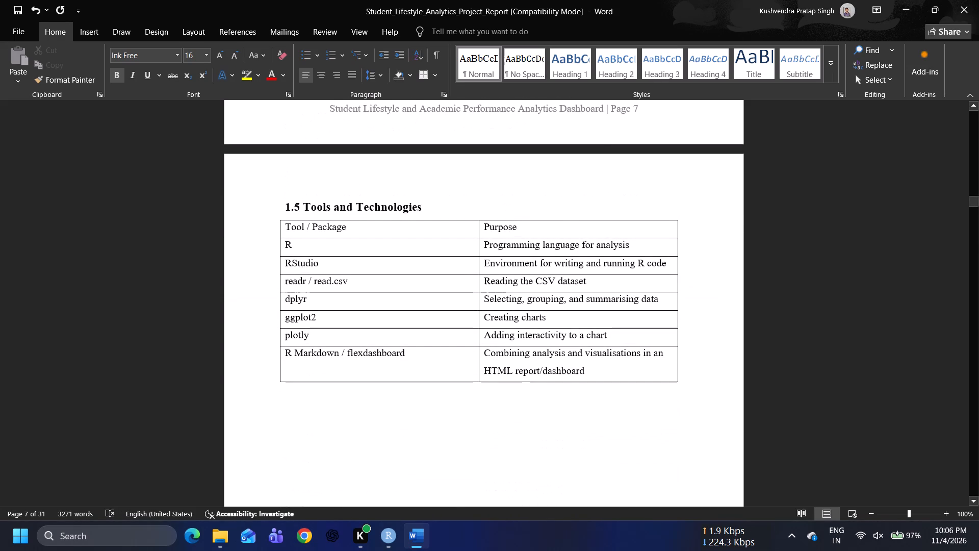
Read through section 2, Source of Dataset, from 2.1 Dataset Source to 2.4 Data Limitations.
scroll(733, 278, "down", 14)
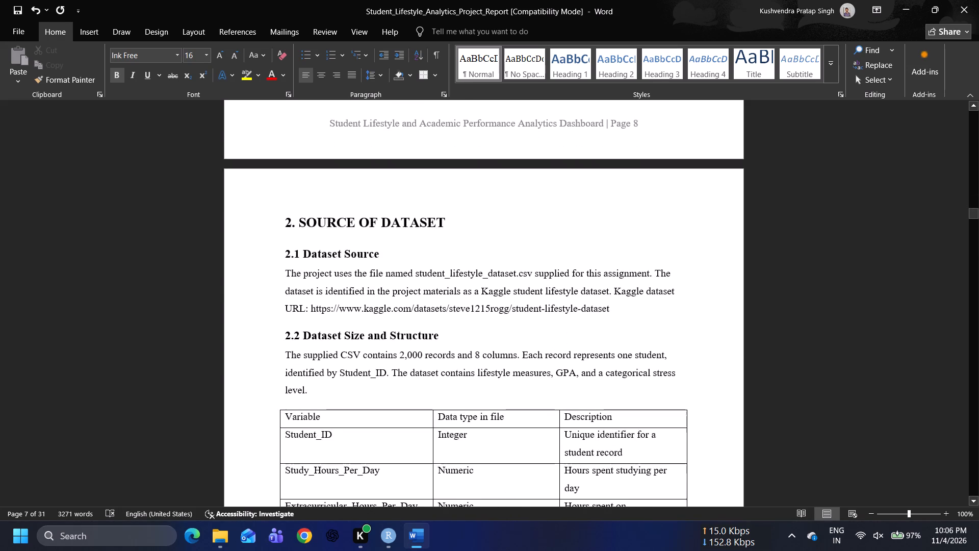
scroll(733, 278, "down", 2)
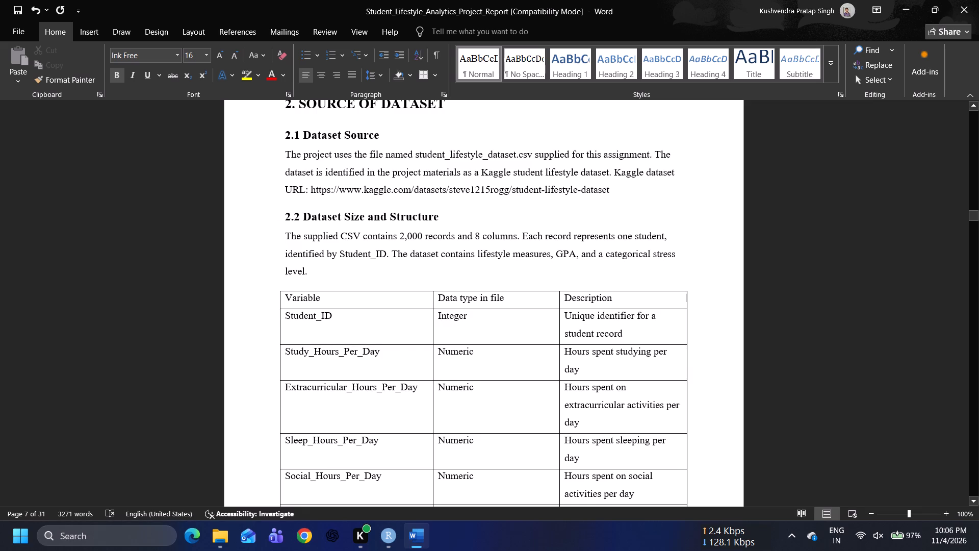
scroll(764, 237, "down", 10)
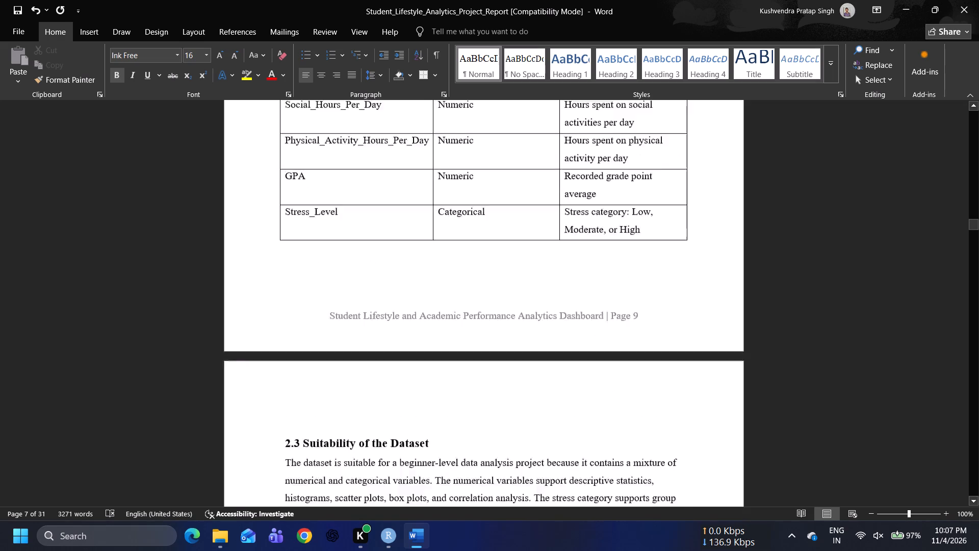
scroll(764, 237, "down", 5)
scroll(764, 237, "up", 3)
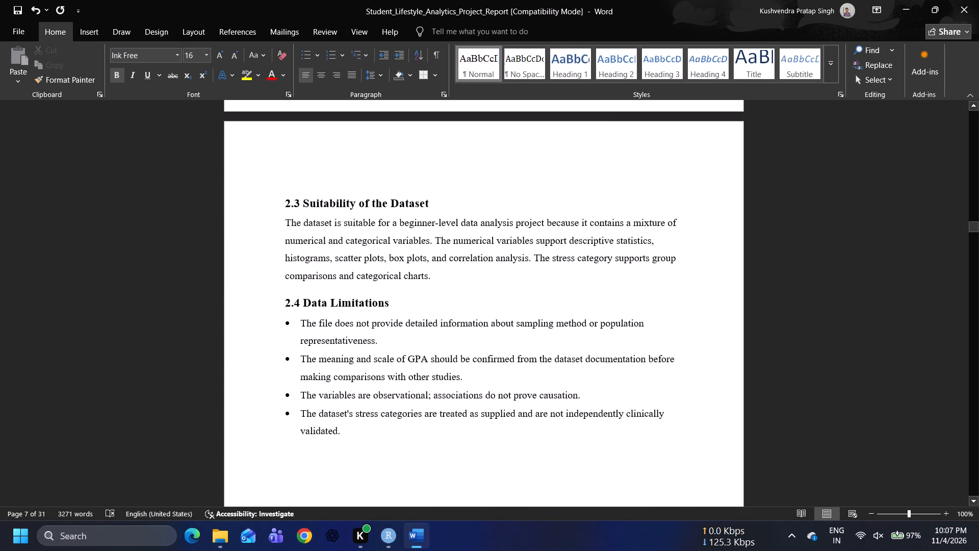
Review the start of the EDA Process section: 3.1 Workflow, 3.2 Data Quality Checks and the 3.3 Descriptive Statistics table.
scroll(764, 237, "down", 15)
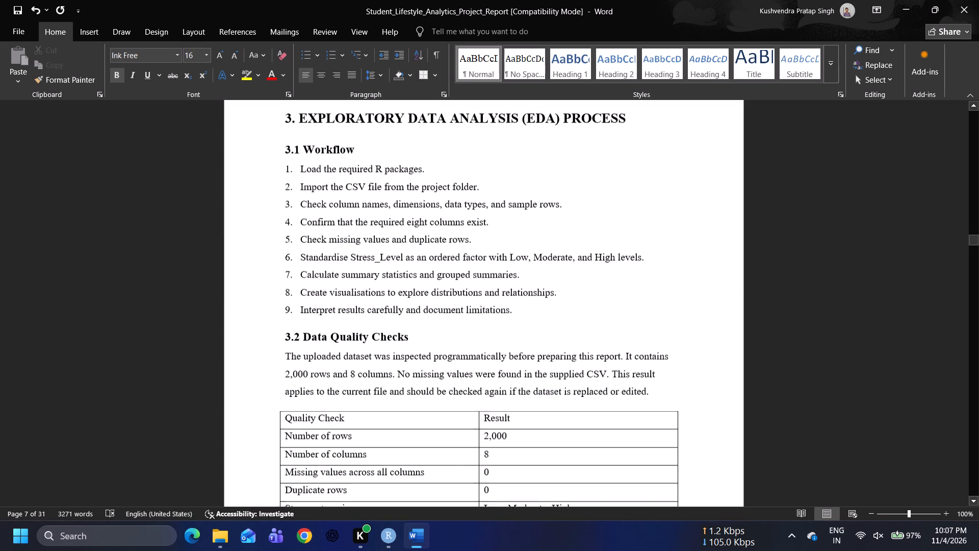
scroll(764, 237, "down", 2)
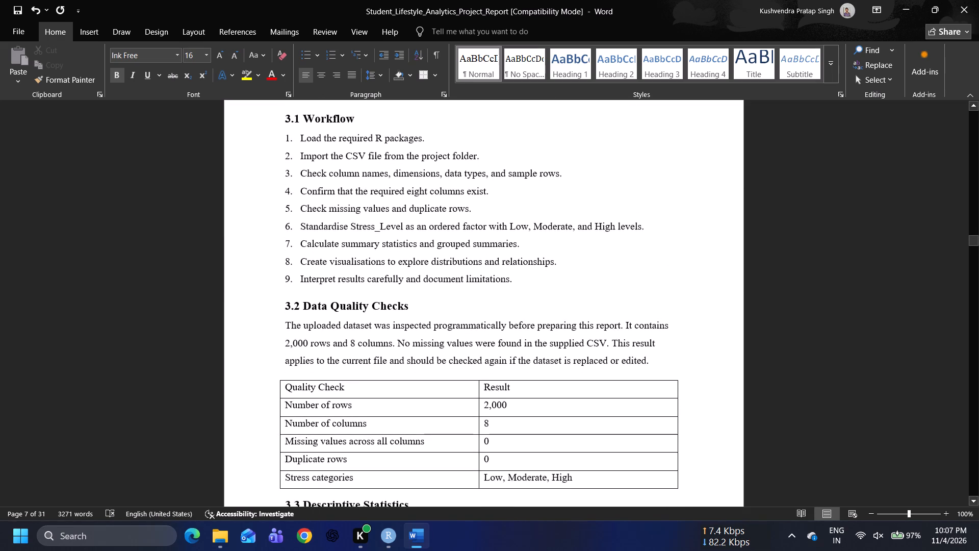
scroll(764, 237, "down", 1)
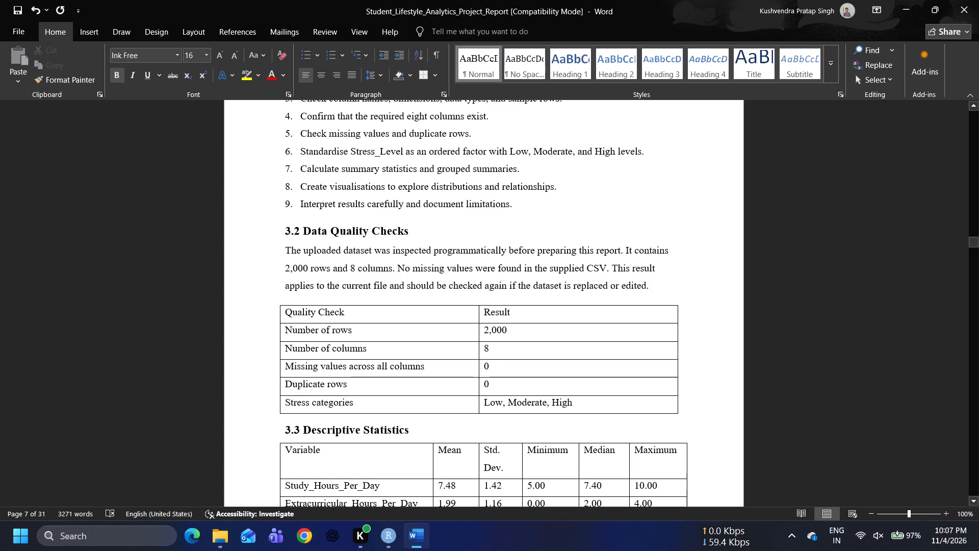
scroll(764, 237, "down", 4)
scroll(764, 237, "up", 6)
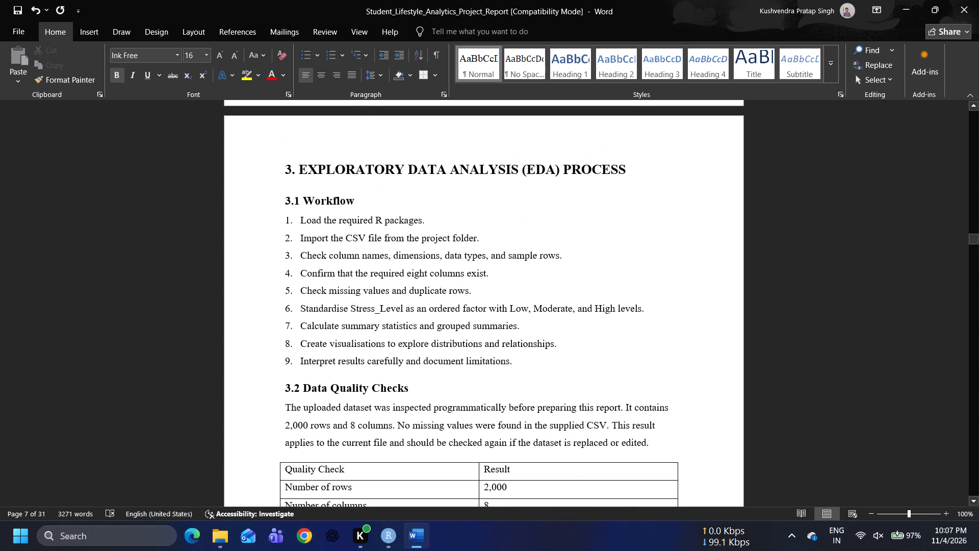
scroll(764, 237, "down", 1)
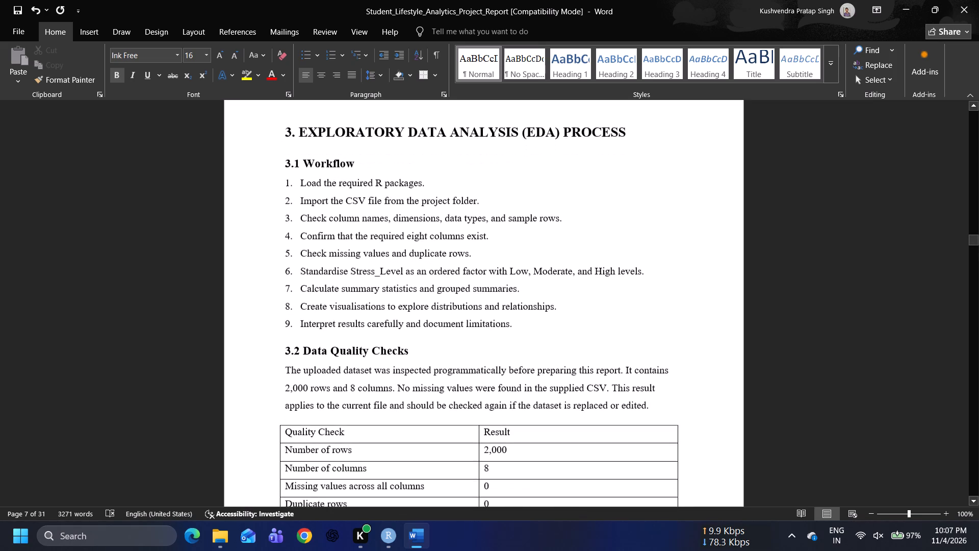
scroll(764, 237, "down", 3)
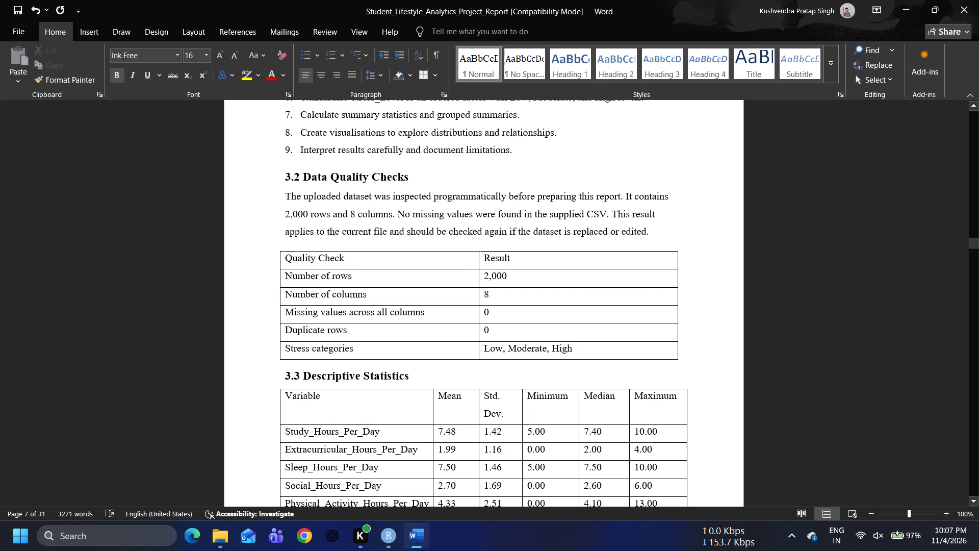
scroll(764, 237, "down", 1)
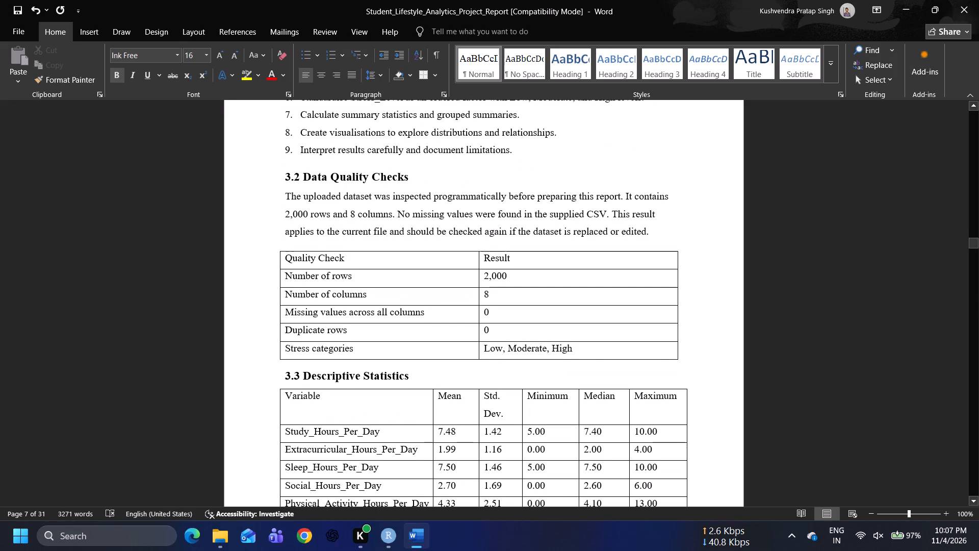
Examine the end of the Descriptive Statistics table, where it breaks across pages, and the 3.4 Interpretation Principles text.
scroll(764, 237, "down", 8)
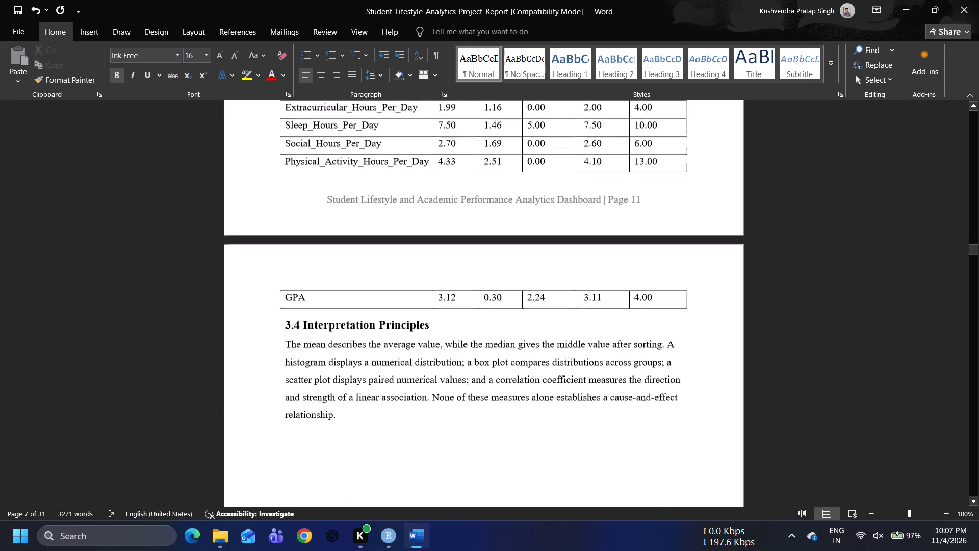
scroll(764, 237, "down", 3)
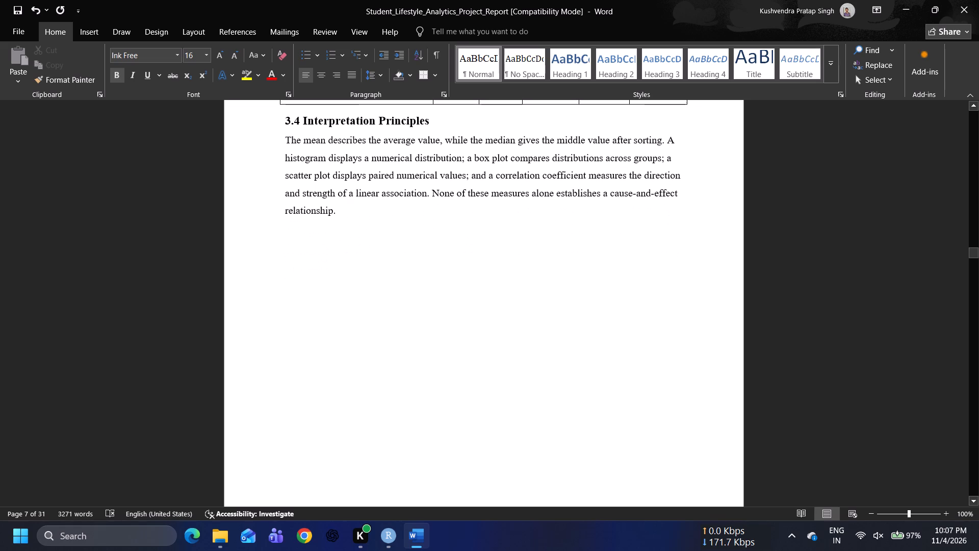
scroll(764, 237, "up", 1)
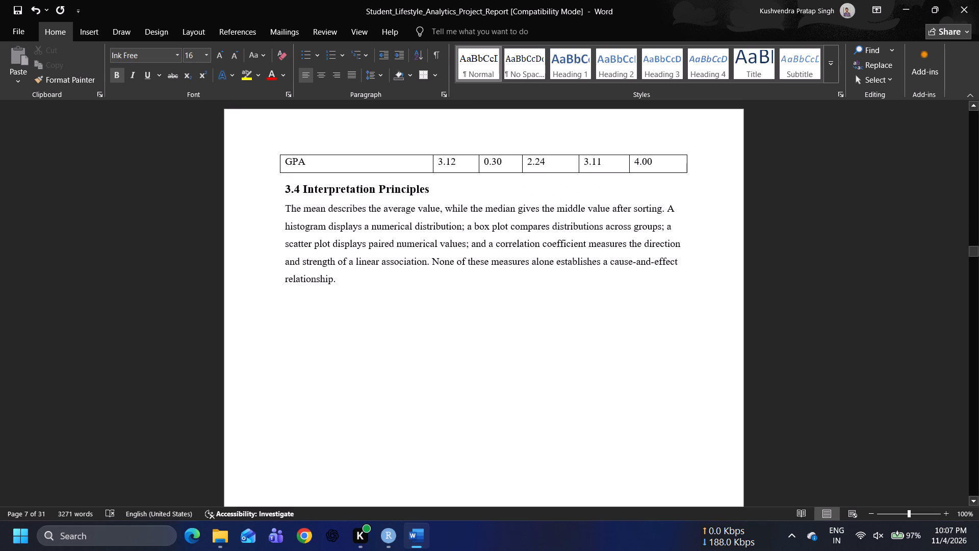
scroll(764, 237, "down", 1)
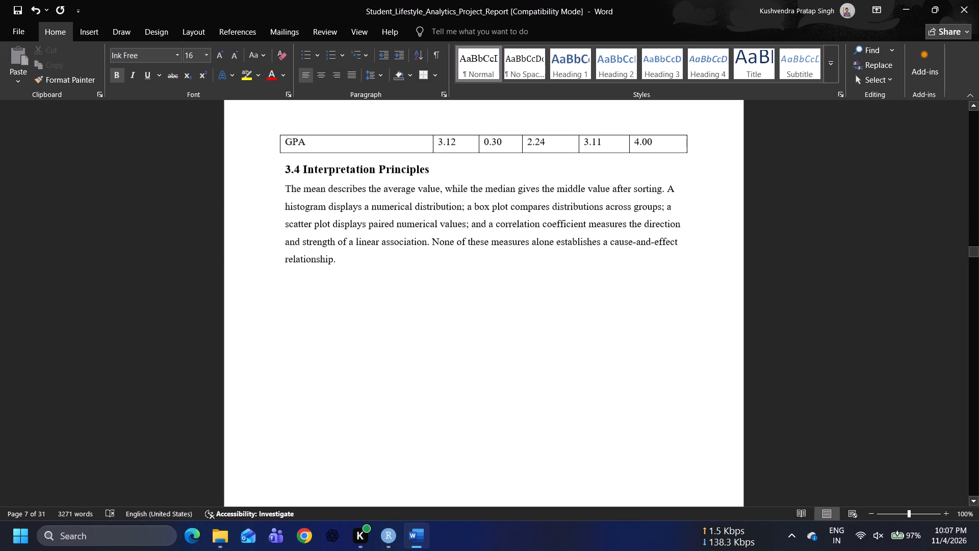
scroll(764, 237, "up", 2)
scroll(764, 237, "down", 4)
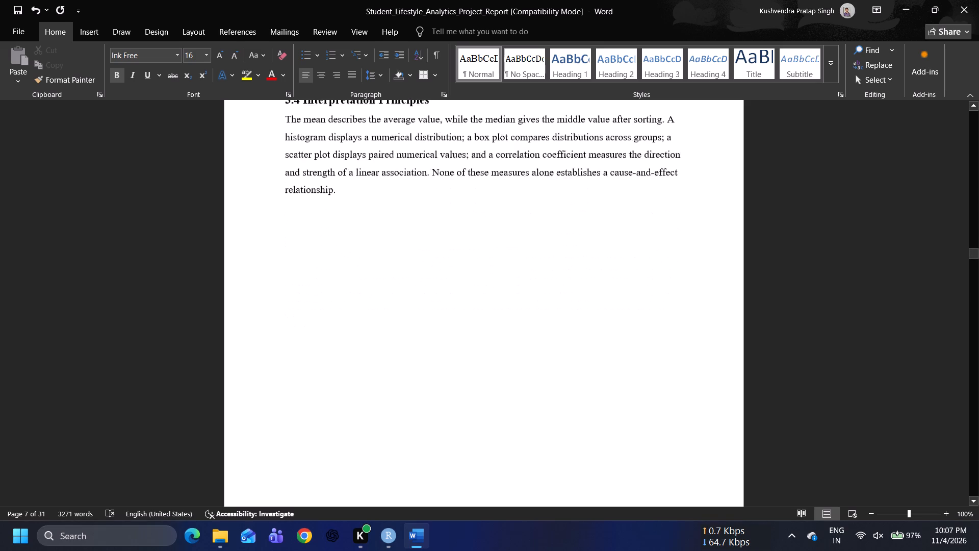
scroll(764, 237, "up", 2)
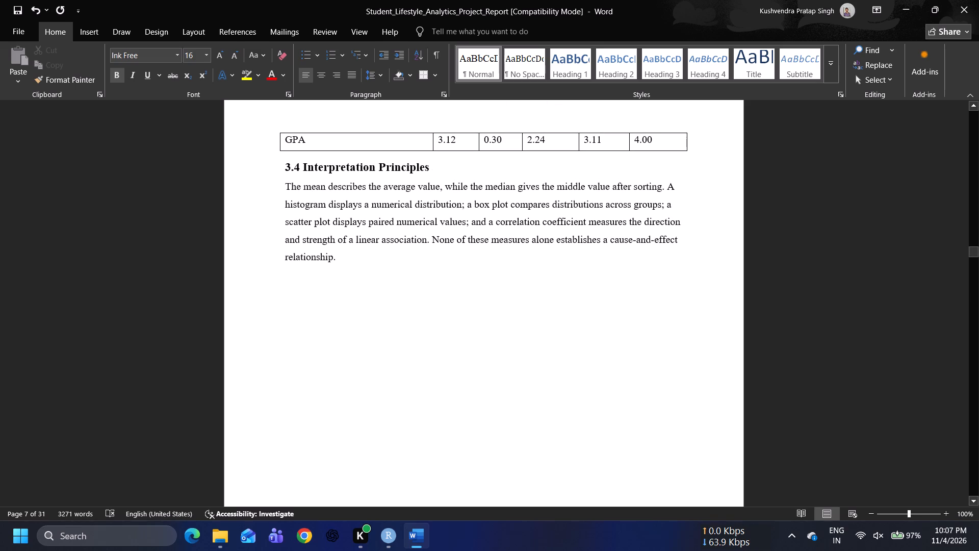
scroll(764, 237, "down", 1)
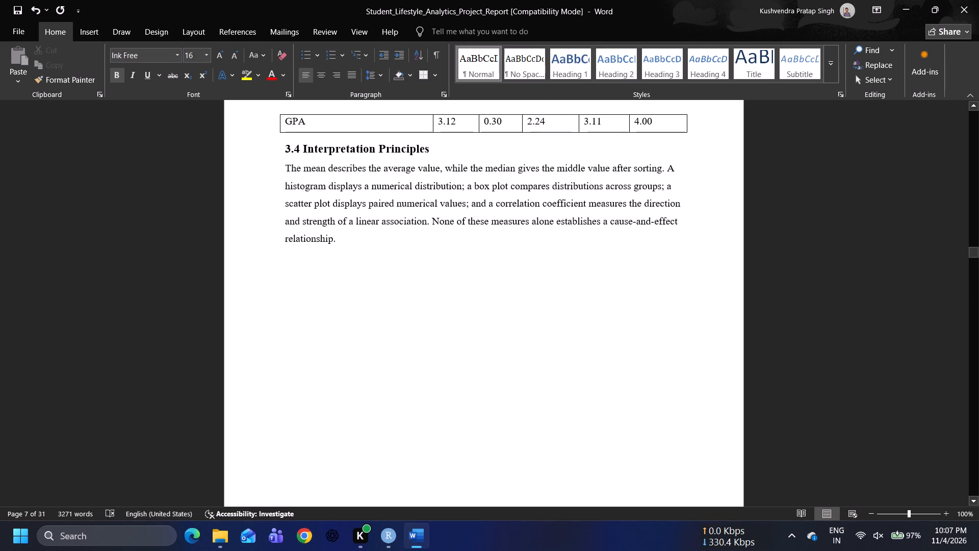
scroll(764, 237, "down", 1)
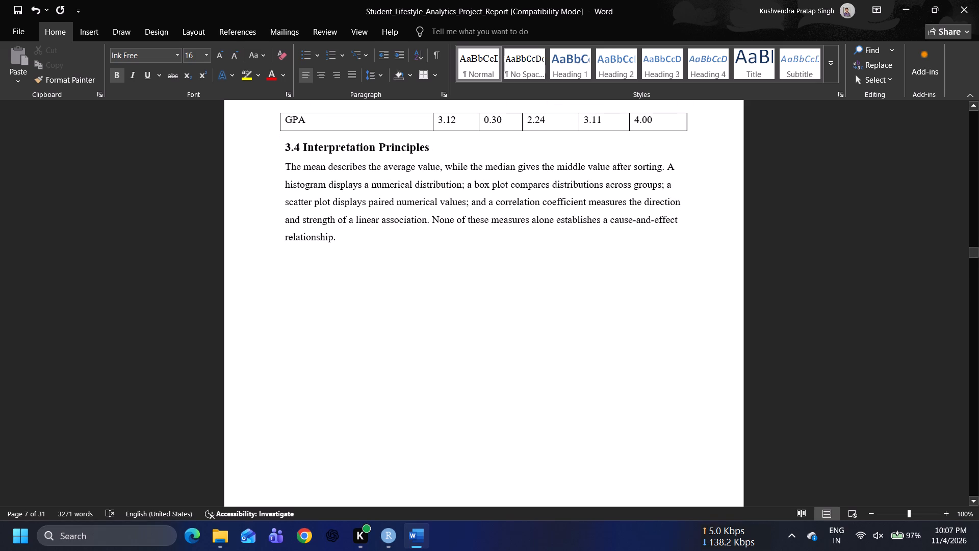
scroll(764, 237, "down", 3)
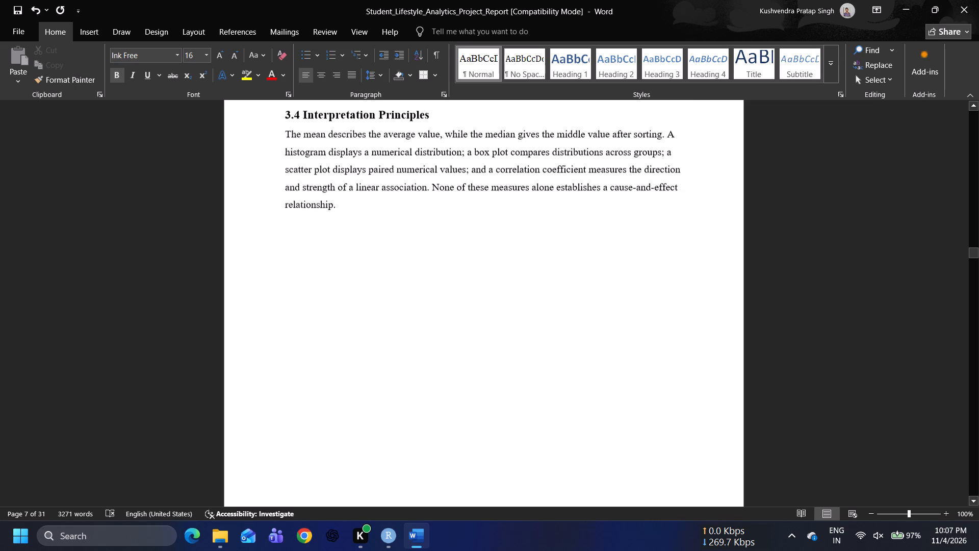
scroll(764, 237, "down", 2)
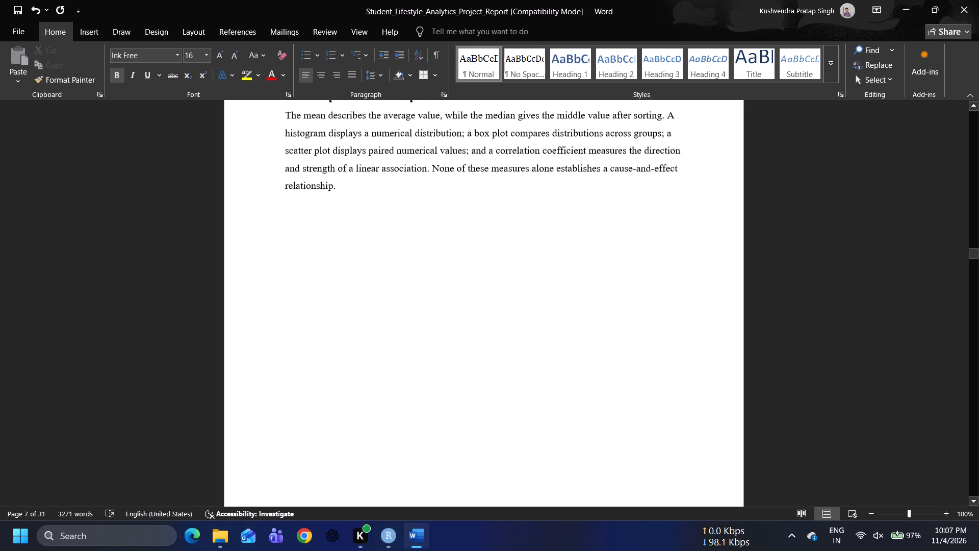
Read section 4.1 Dataset Quality and Structure, including its dataset quality summary table and the discussion and limitation note.
scroll(764, 237, "down", 13)
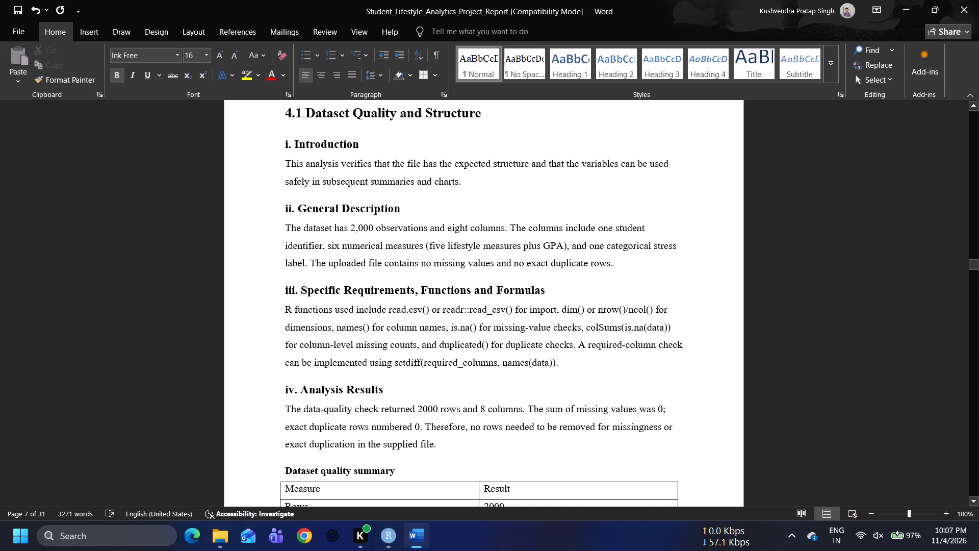
scroll(764, 237, "up", 2)
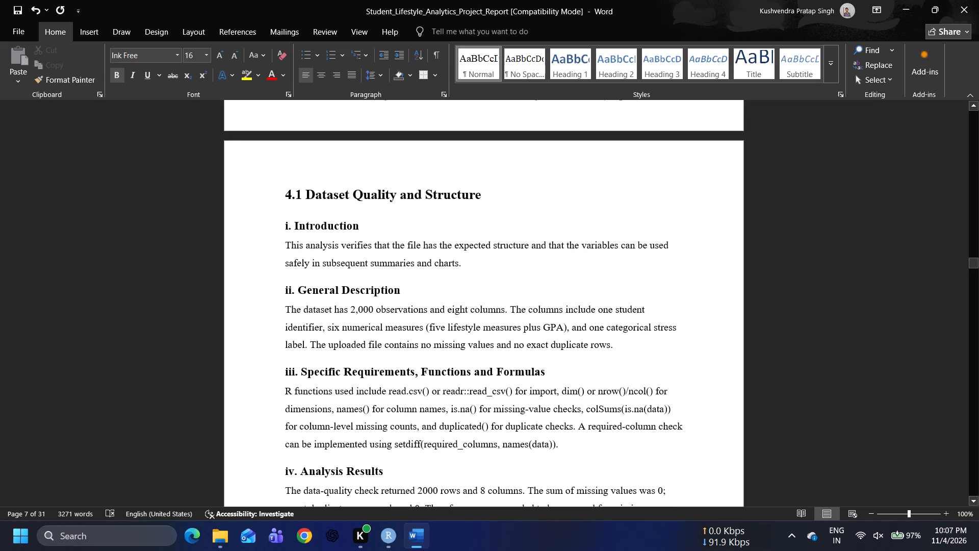
scroll(764, 237, "down", 1)
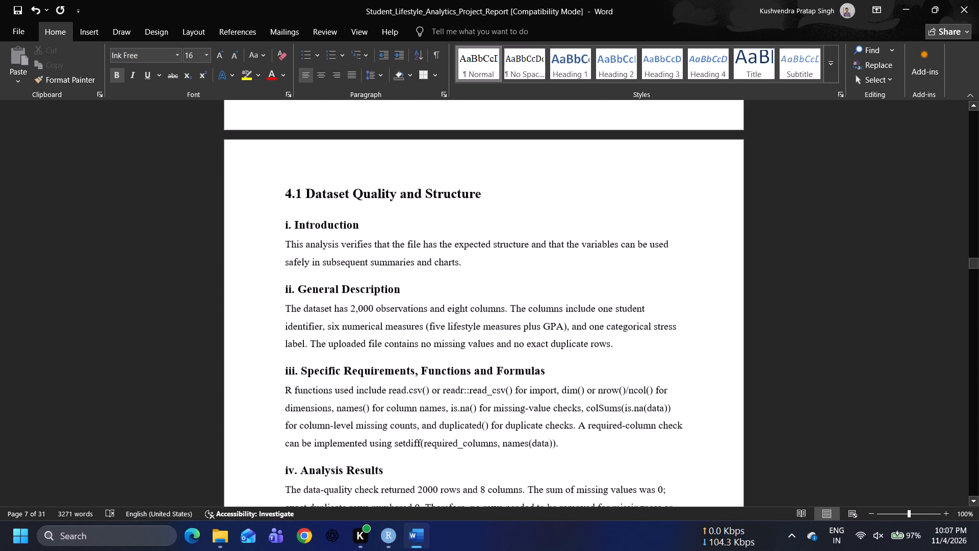
scroll(764, 237, "down", 2)
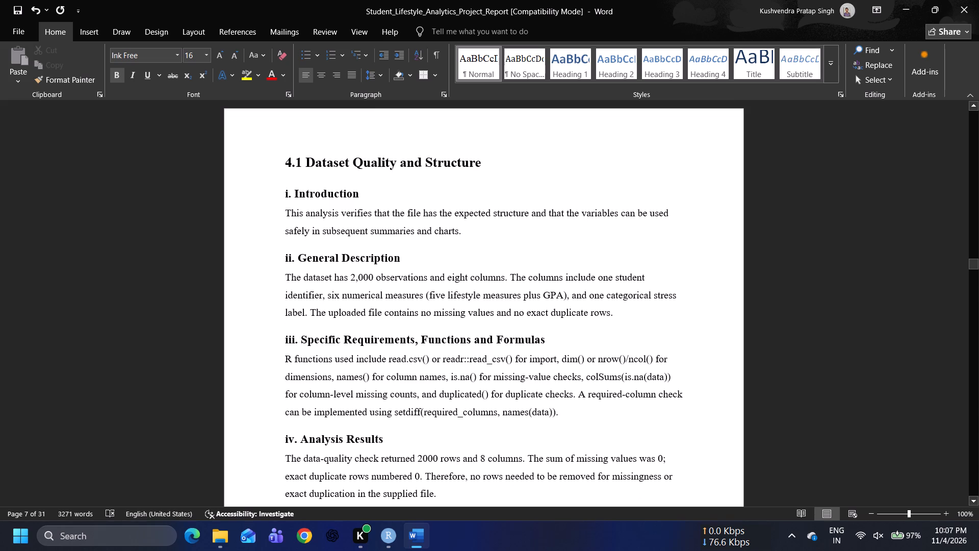
scroll(764, 237, "down", 4)
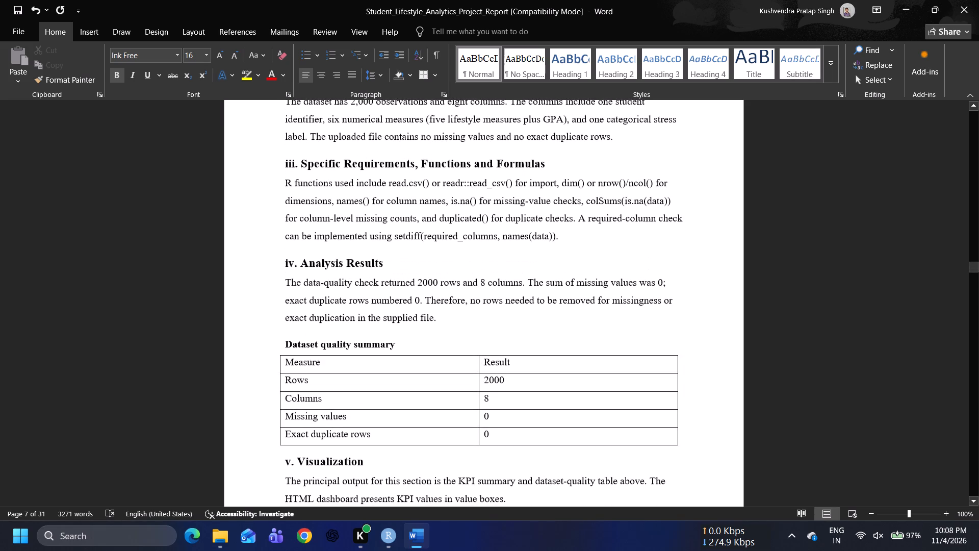
scroll(764, 237, "down", 6)
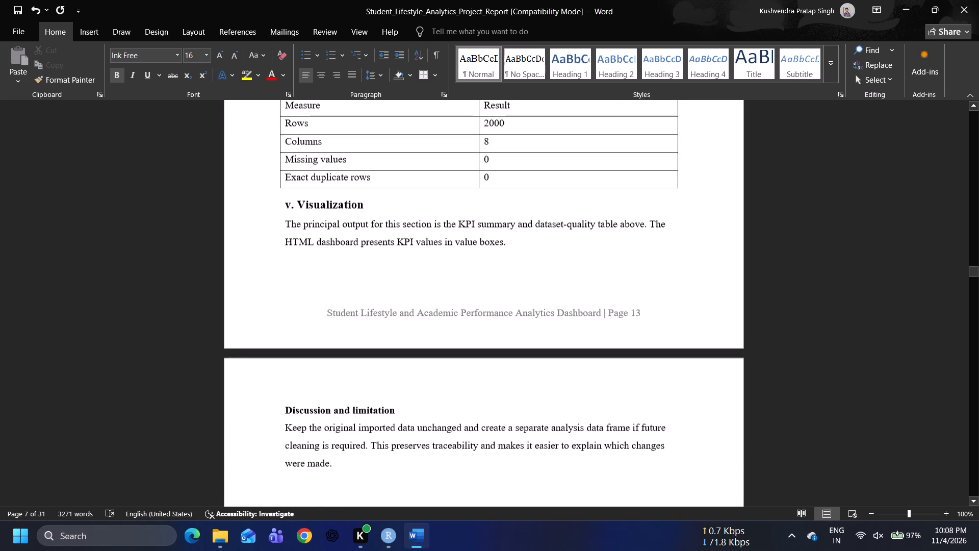
Review section 4.2 Key Performance Indicators, including its analysis results and KPI table.
scroll(764, 237, "down", 16)
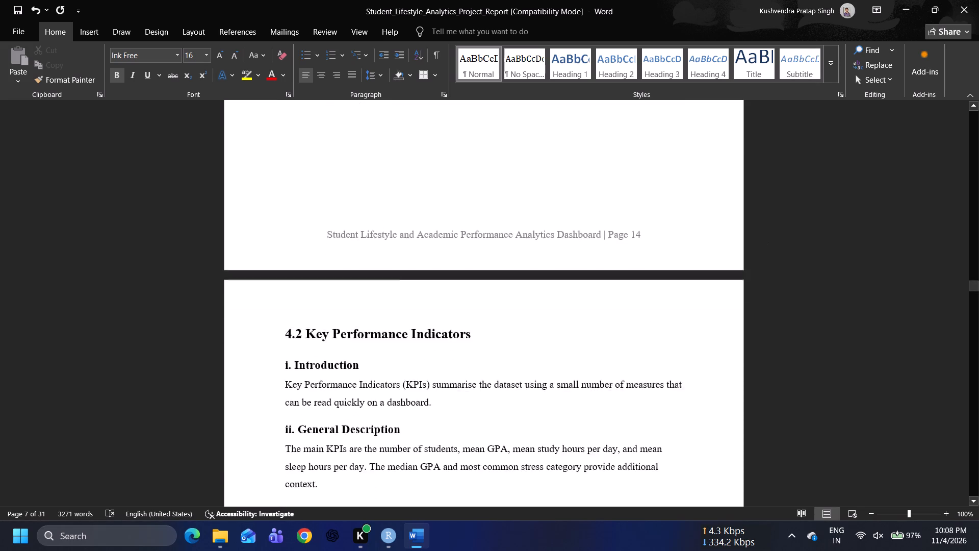
scroll(764, 237, "down", 7)
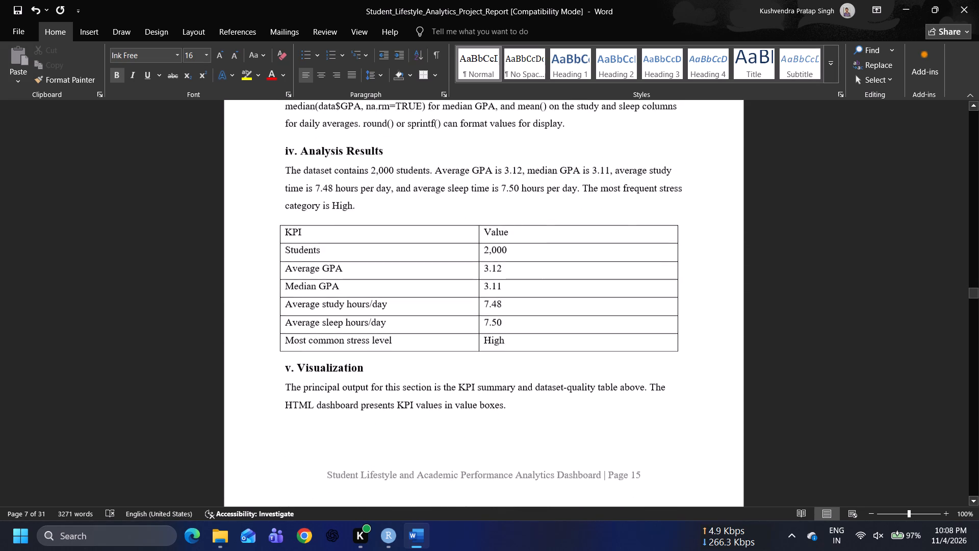
Examine section 4.3 Stress Level Distribution, including its stress level table and the Figure 1 bar chart.
scroll(764, 237, "down", 16)
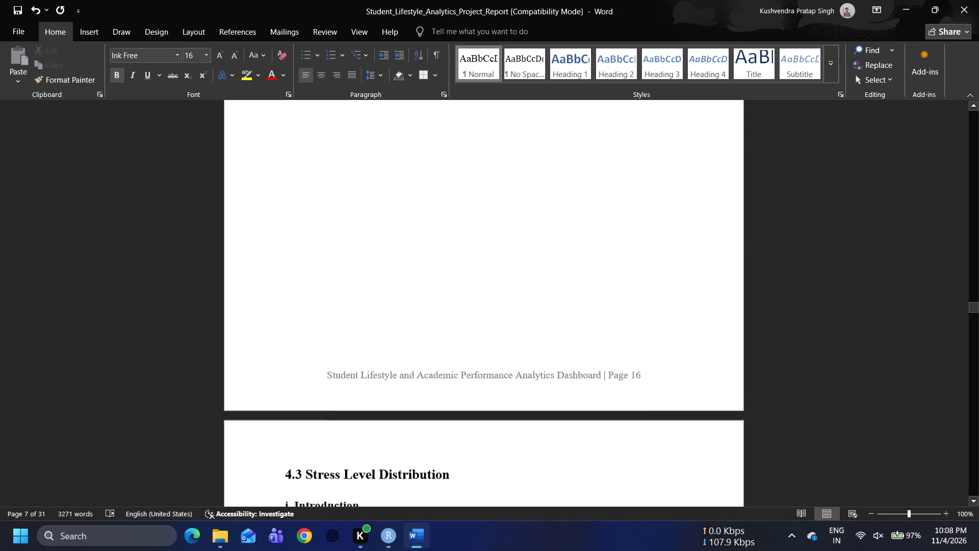
scroll(764, 237, "down", 9)
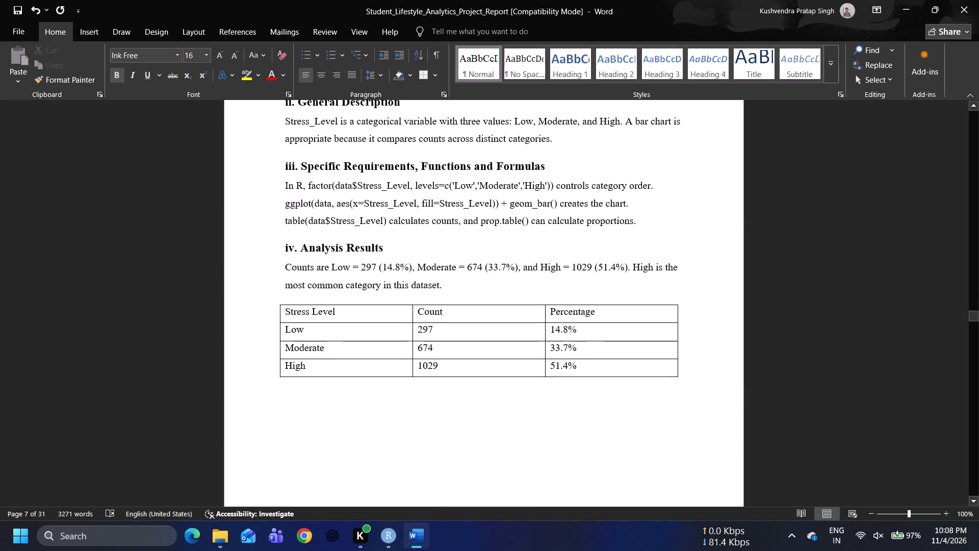
scroll(764, 237, "down", 4)
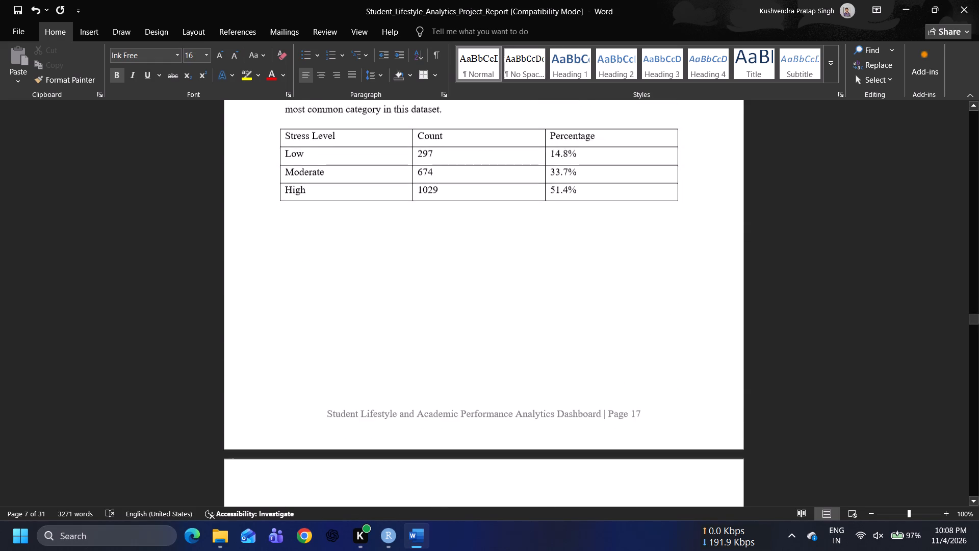
scroll(764, 237, "down", 10)
scroll(764, 237, "up", 1)
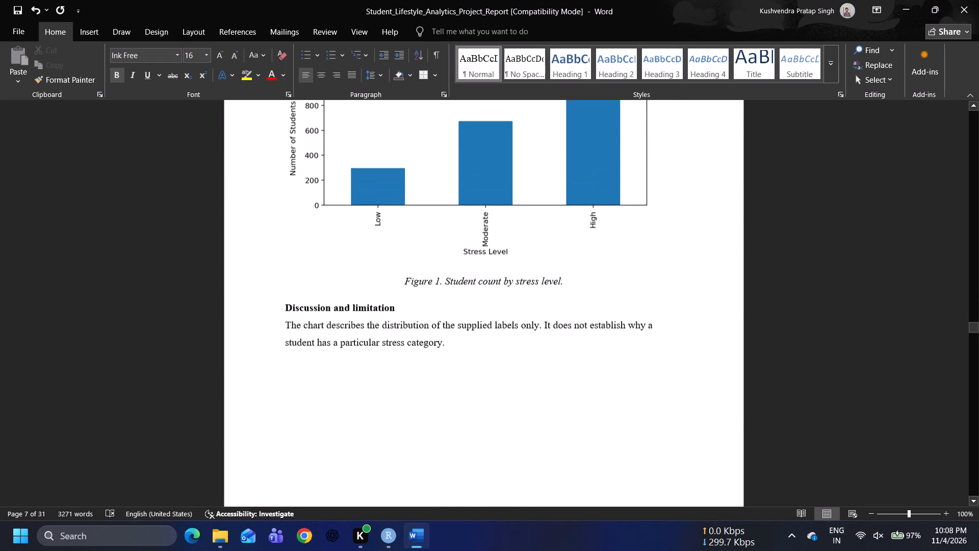
scroll(764, 237, "up", 1)
Read section 4.4 GPA Distribution, including its analysis results, the Figure 2 histogram and the discussion and limitation note.
scroll(764, 237, "down", 11)
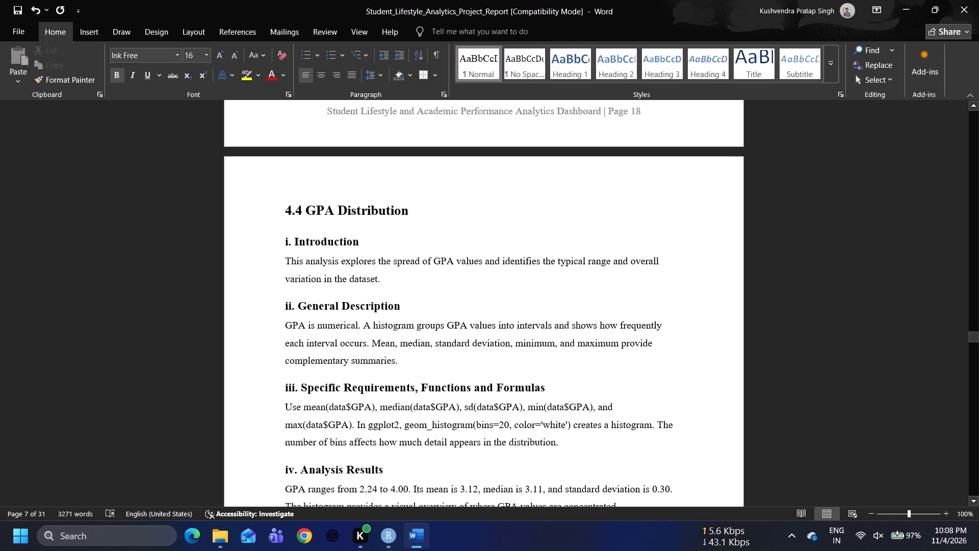
scroll(764, 237, "down", 6)
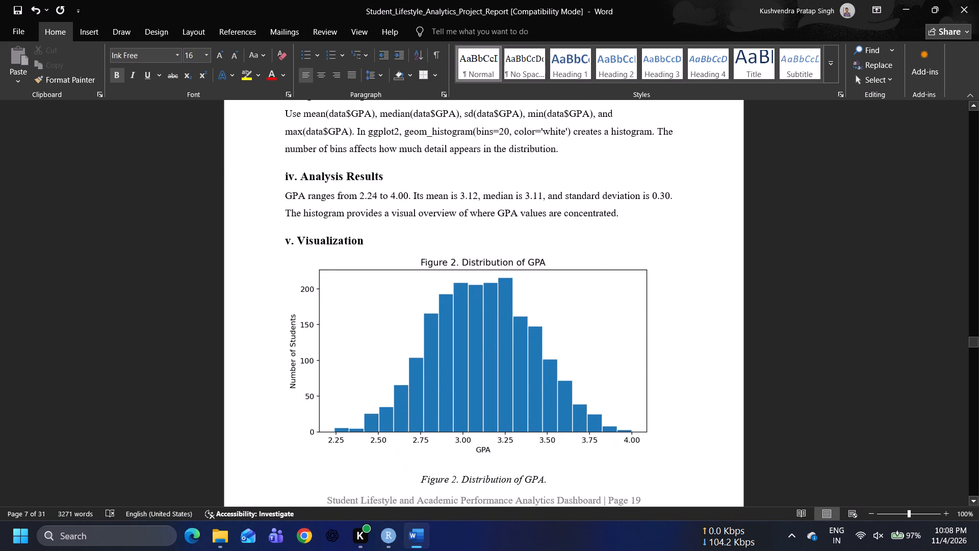
scroll(764, 237, "down", 6)
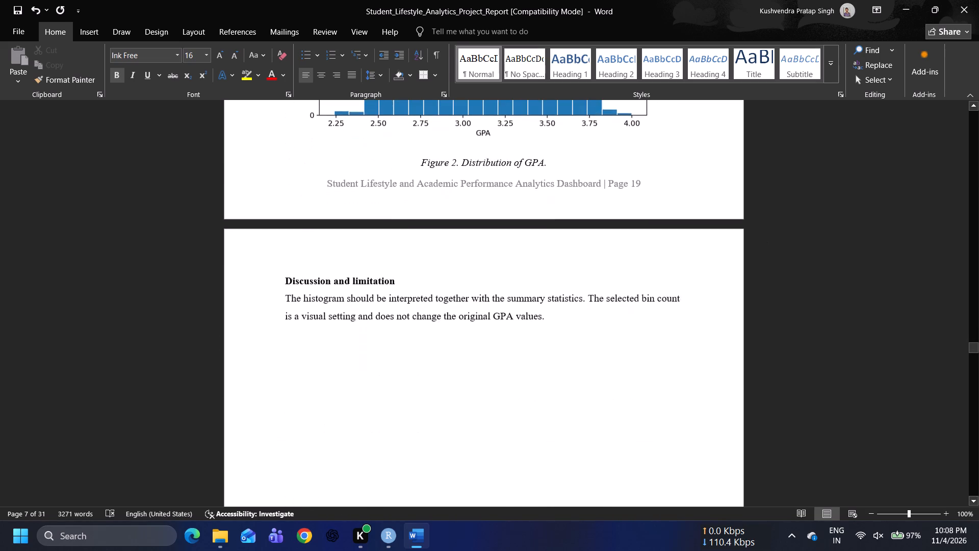
Review section 4.5 Study Hours and GPA Relationship, including its correlation formulas, analysis results and the Figure 3 scatter plot.
scroll(764, 237, "down", 15)
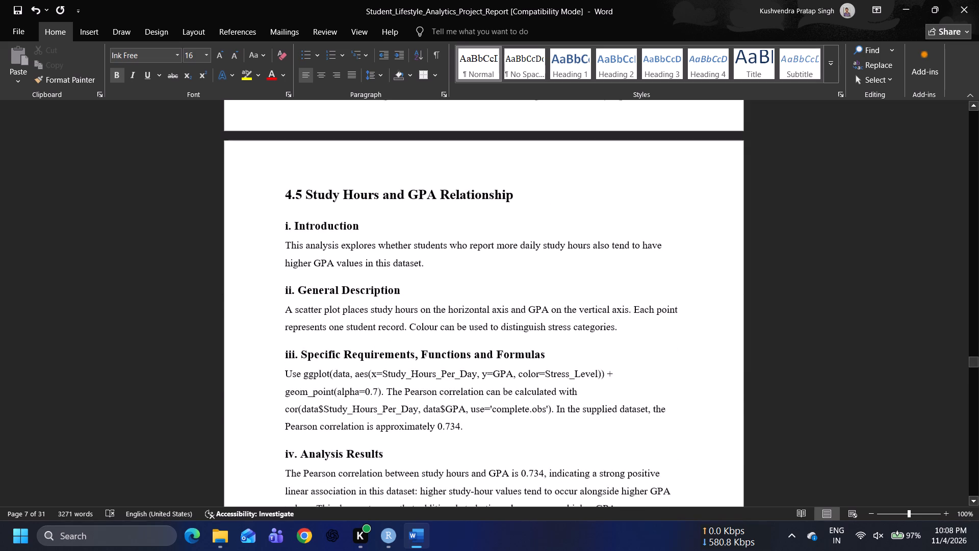
scroll(764, 237, "down", 2)
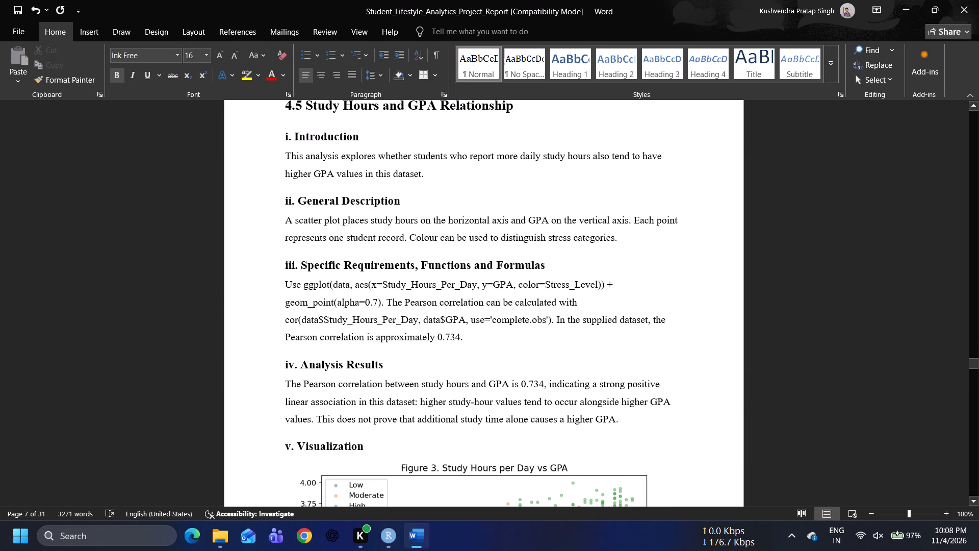
scroll(764, 237, "down", 5)
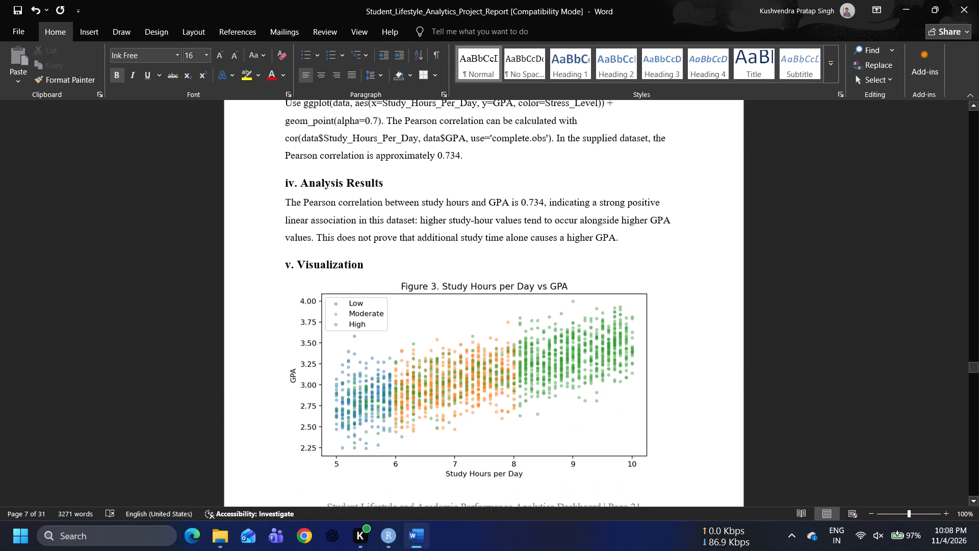
Skim through section 4.6 GPA by Stress Level up to the start of section 4.7.
scroll(764, 237, "down", 18)
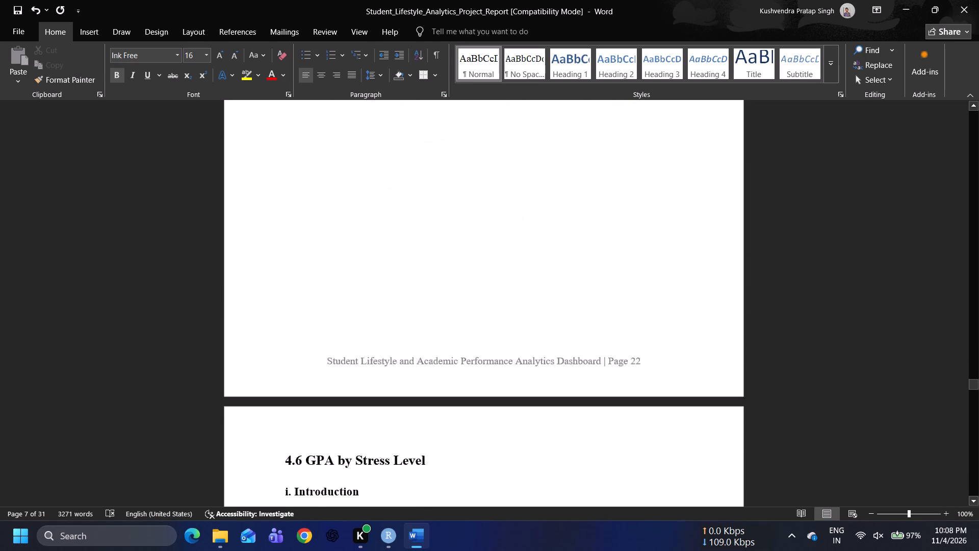
scroll(764, 237, "down", 16)
scroll(764, 237, "down", 12)
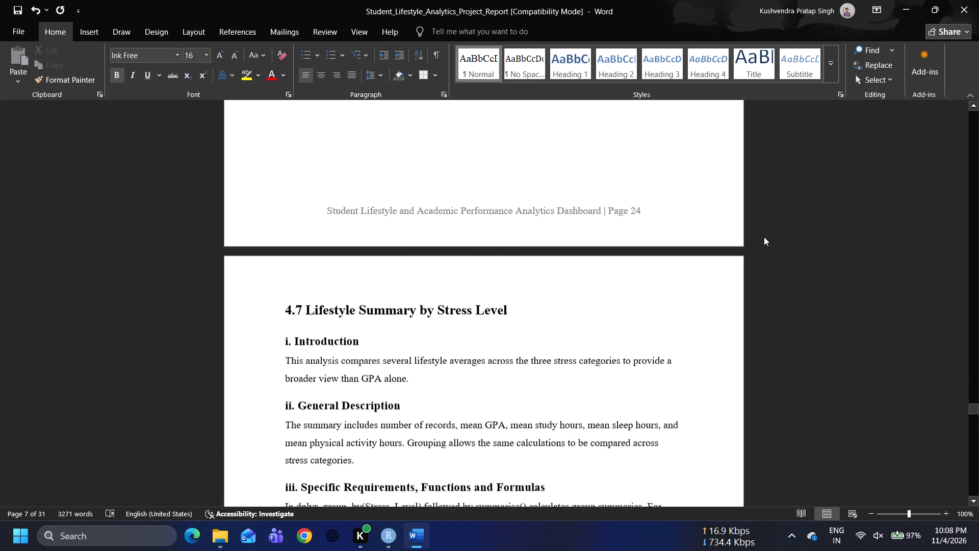
Read section 4.7 Lifestyle Summary by Stress Level, including its analysis results and the table of grouped averages.
scroll(764, 237, "down", 4)
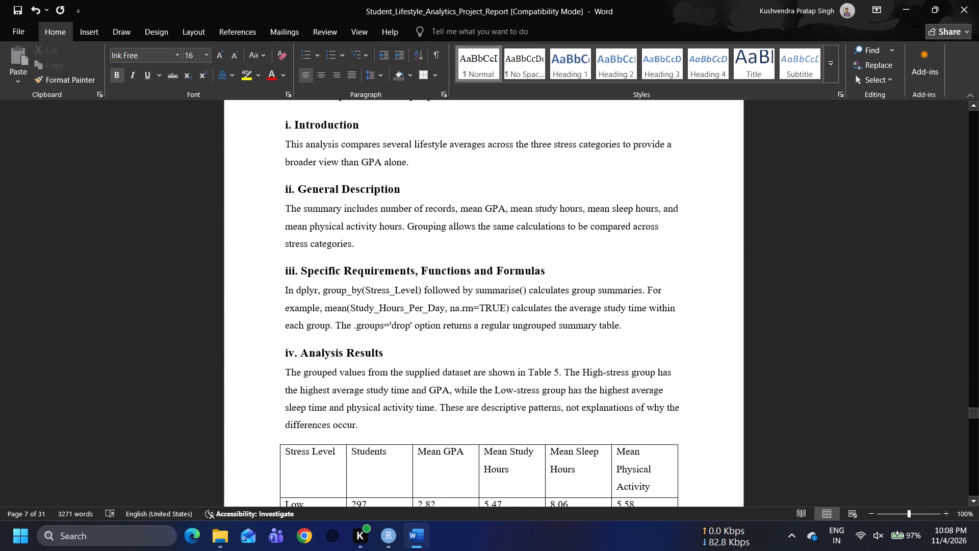
scroll(764, 237, "up", 1)
scroll(764, 237, "down", 6)
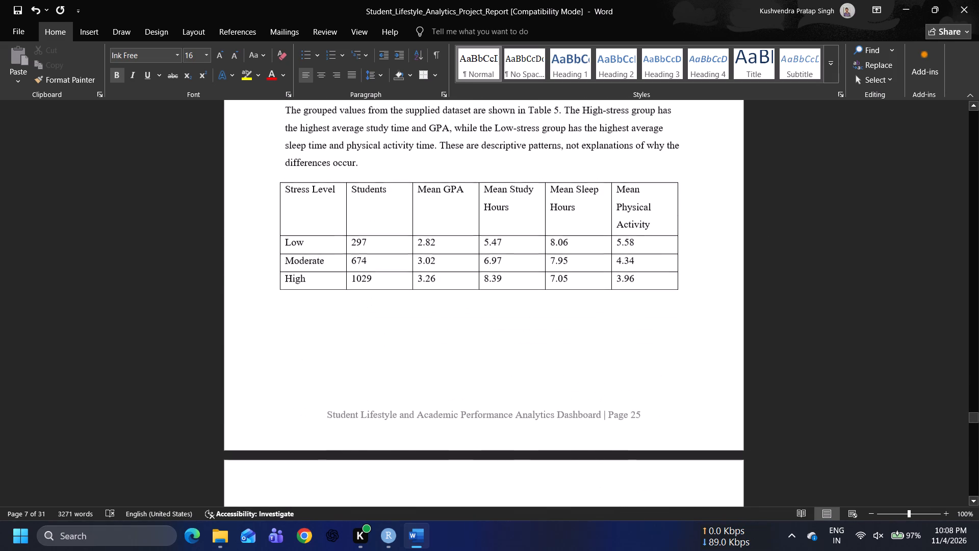
scroll(764, 237, "down", 8)
scroll(764, 237, "up", 2)
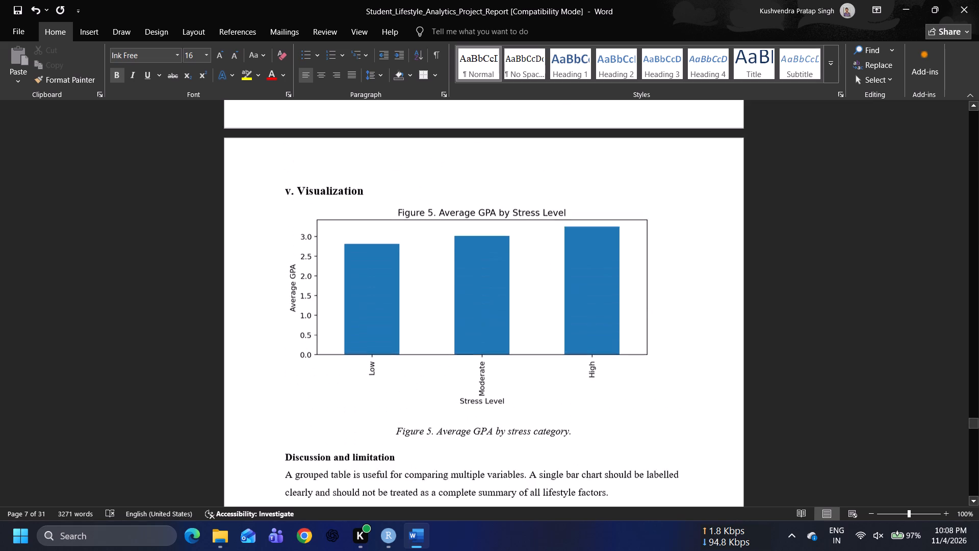
Examine the Figure 5 bar chart of average GPA by stress level and its discussion and limitation note.
scroll(764, 237, "down", 1)
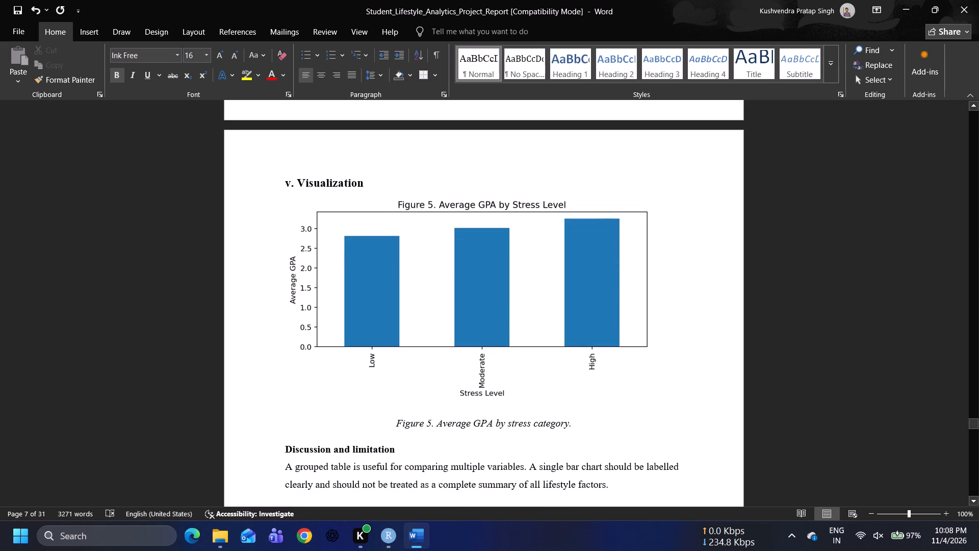
scroll(764, 237, "down", 1)
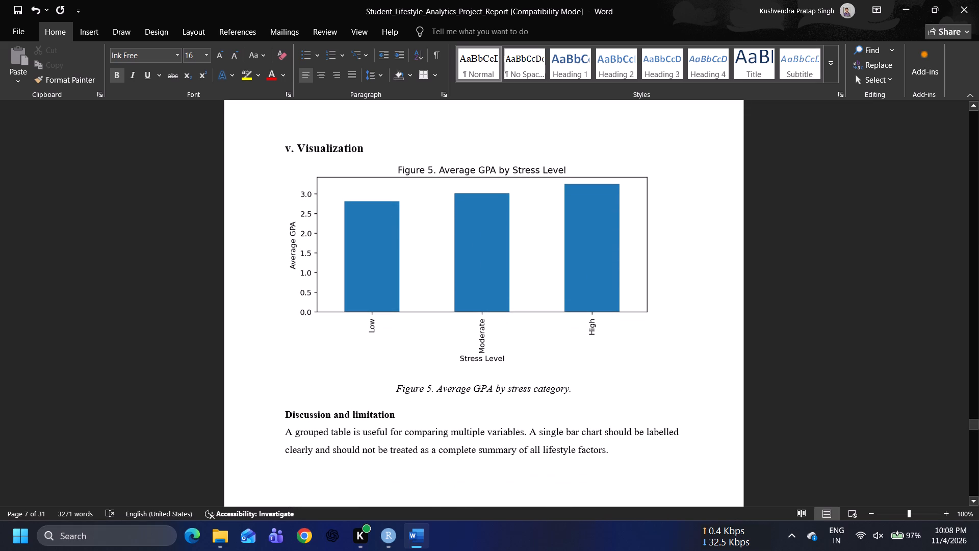
scroll(764, 237, "down", 4)
scroll(764, 237, "up", 1)
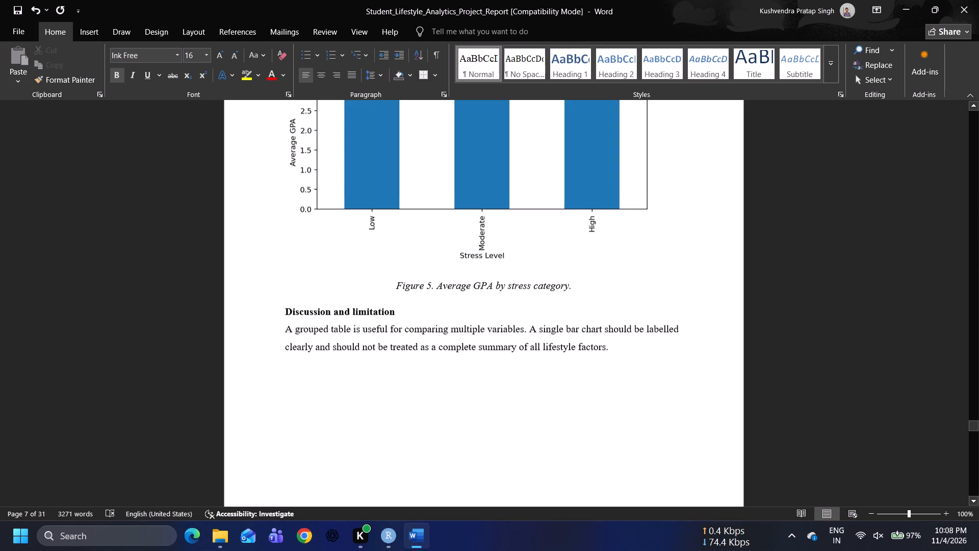
scroll(764, 237, "up", 3)
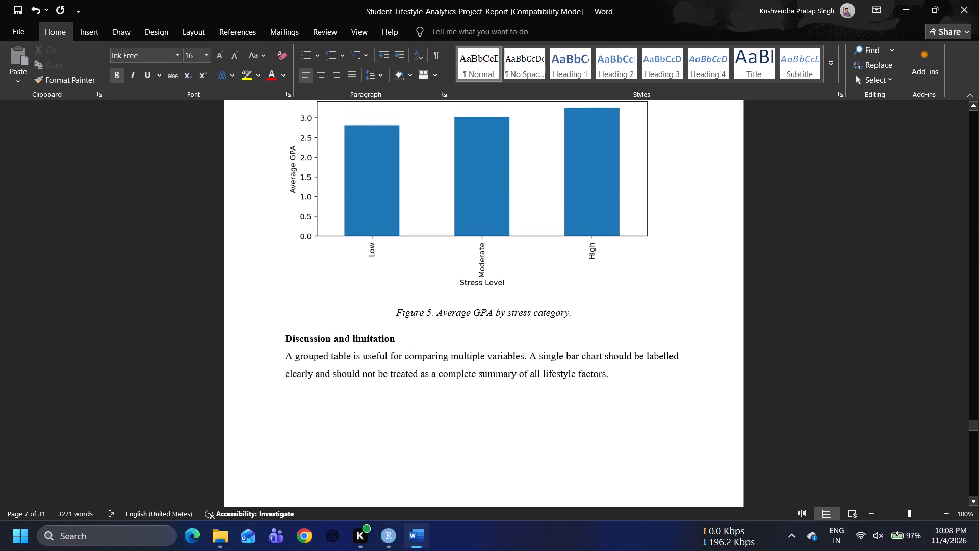
scroll(764, 237, "up", 1)
scroll(764, 237, "down", 2)
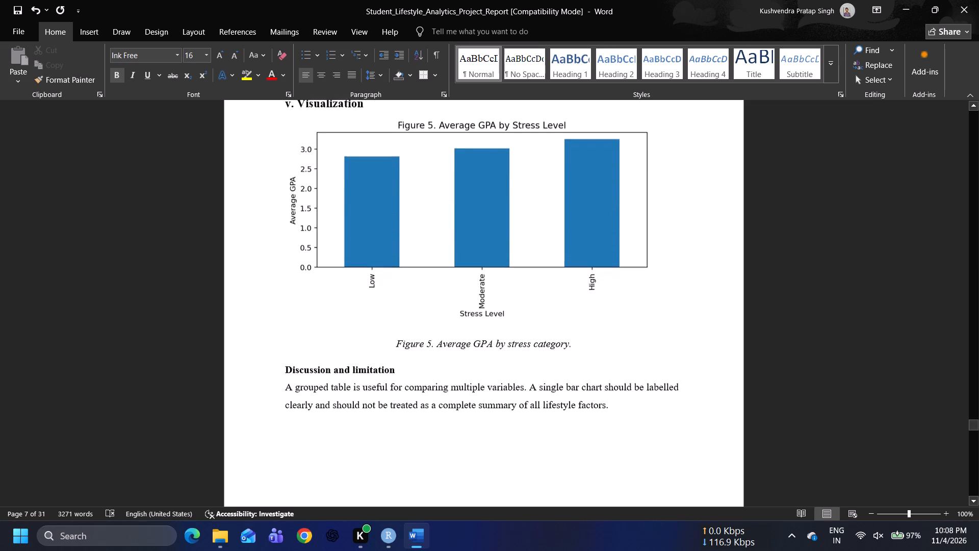
scroll(764, 237, "down", 5)
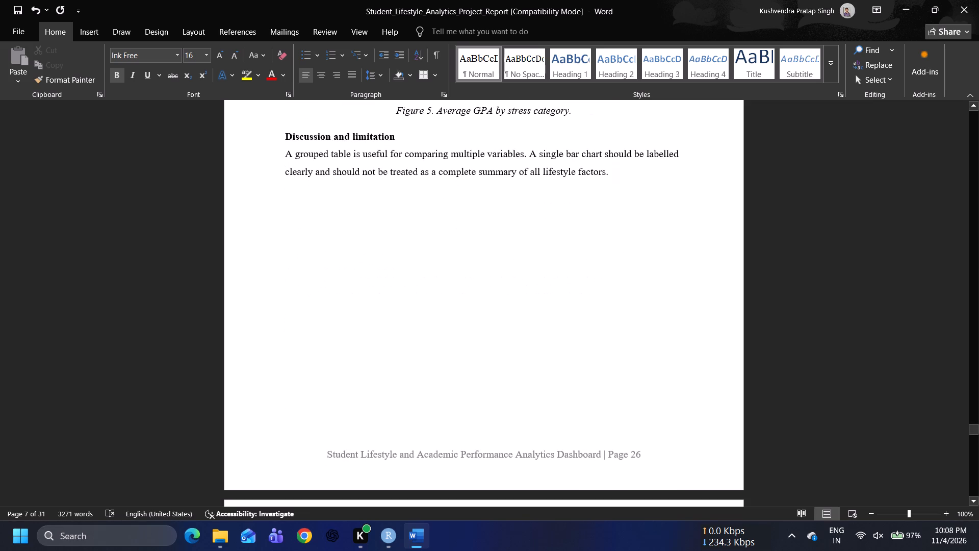
scroll(764, 237, "down", 6)
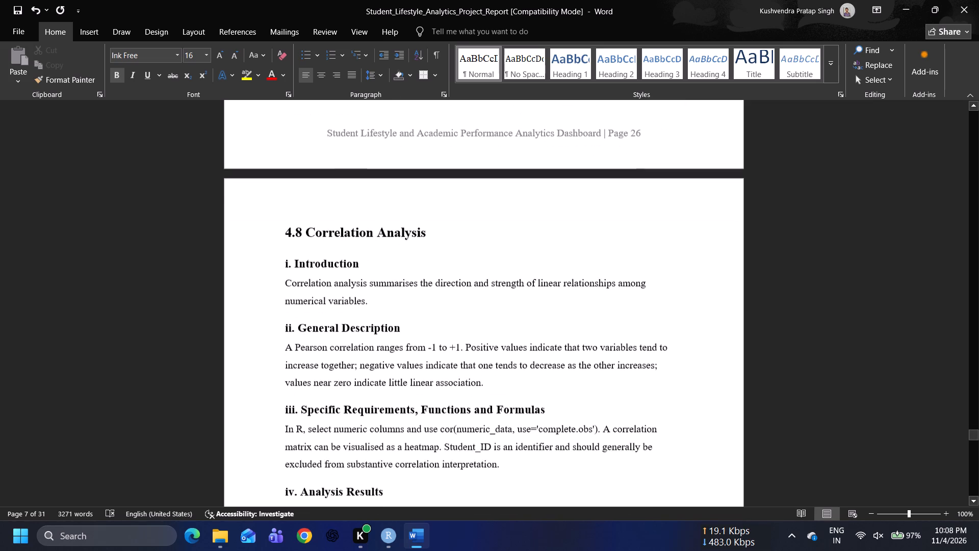
scroll(764, 237, "up", 12)
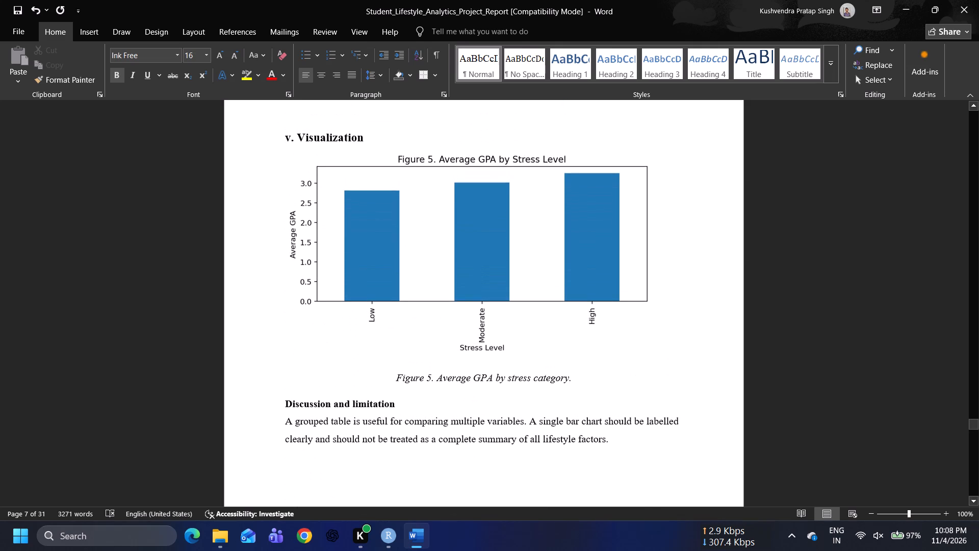
Review section 4.8 Correlation Analysis, including its Pearson correlation table, the Figure 6 correlation matrix and the discussion note.
scroll(764, 237, "down", 12)
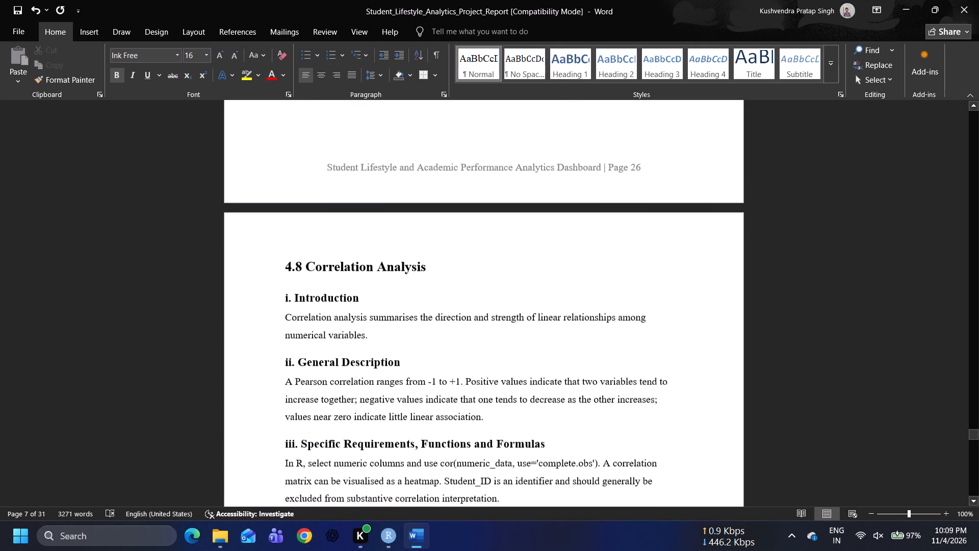
scroll(764, 237, "down", 7)
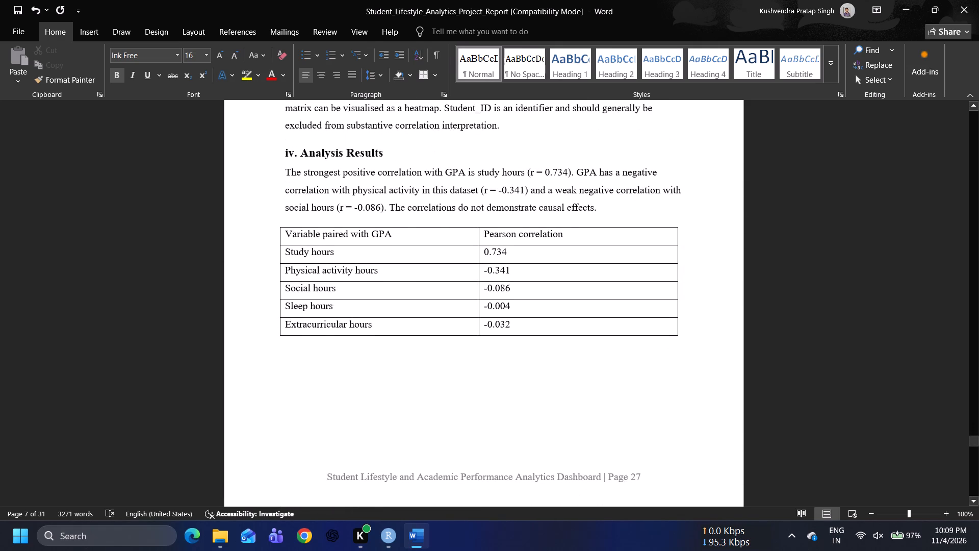
scroll(764, 237, "down", 9)
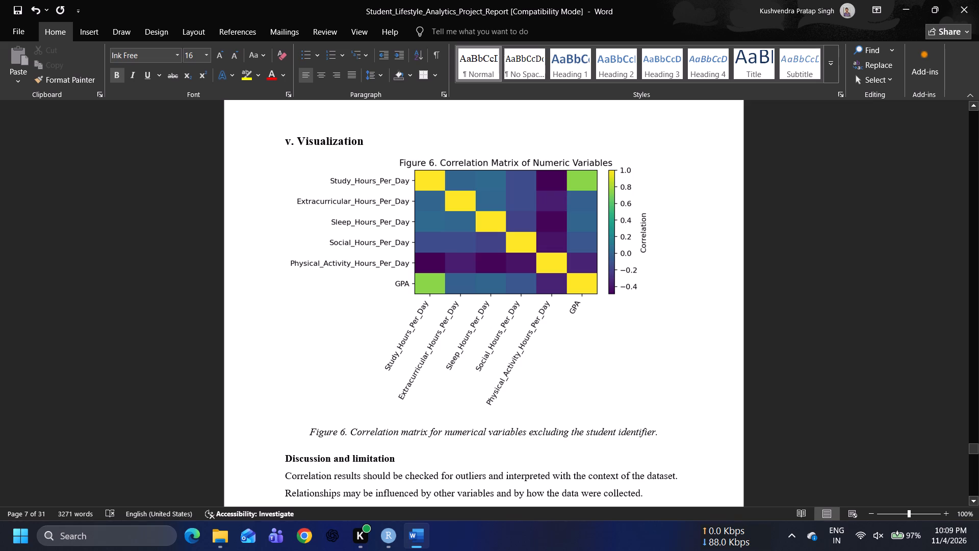
scroll(723, 273, "down", 2)
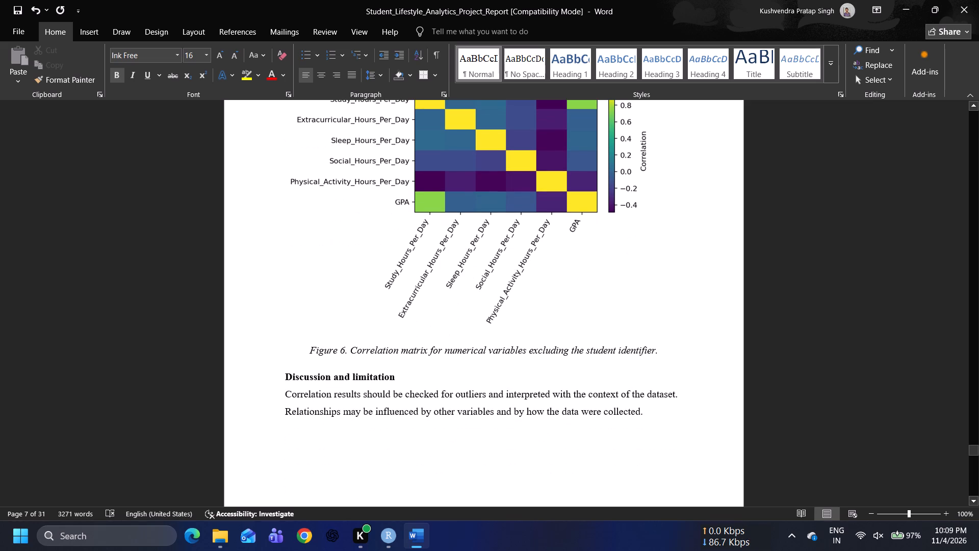
scroll(723, 273, "up", 5)
scroll(723, 273, "down", 7)
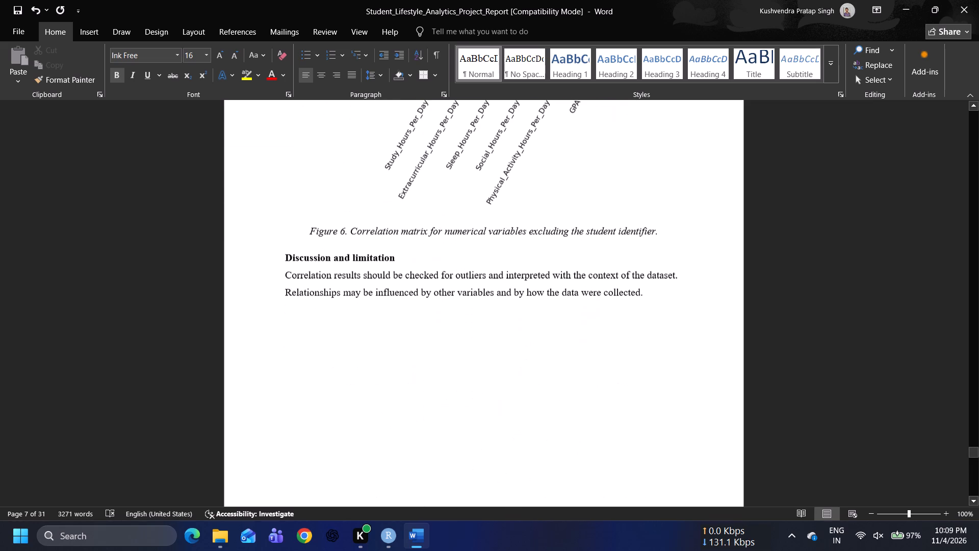
scroll(723, 273, "up", 13)
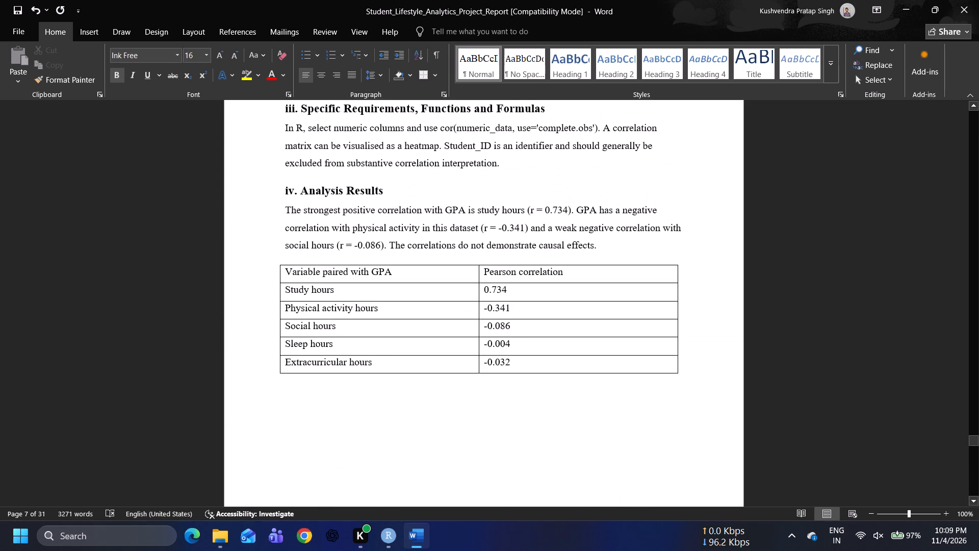
scroll(723, 273, "up", 3)
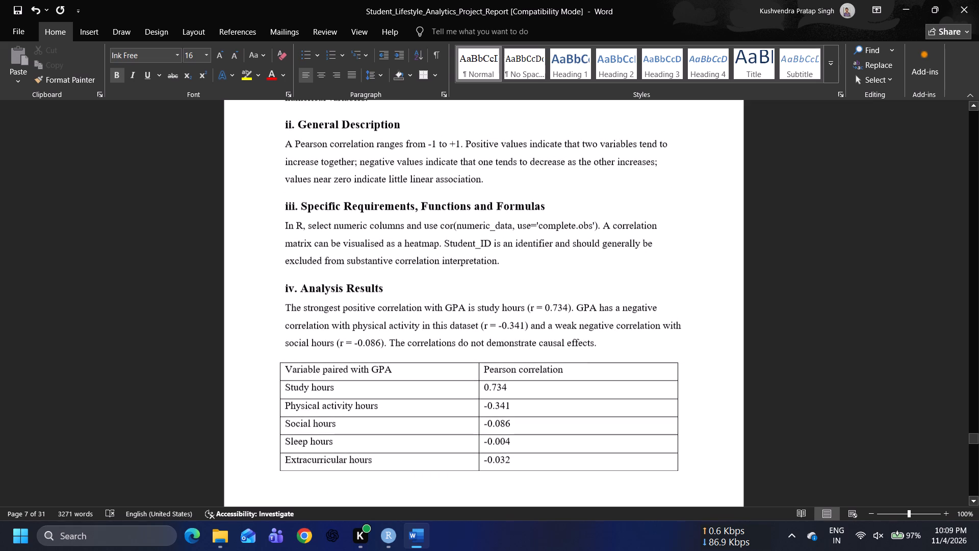
Read the closing project summary on page 29, covering the dataset checks, main numerical finding and end-to-end workflow.
scroll(723, 273, "down", 15)
scroll(723, 273, "down", 11)
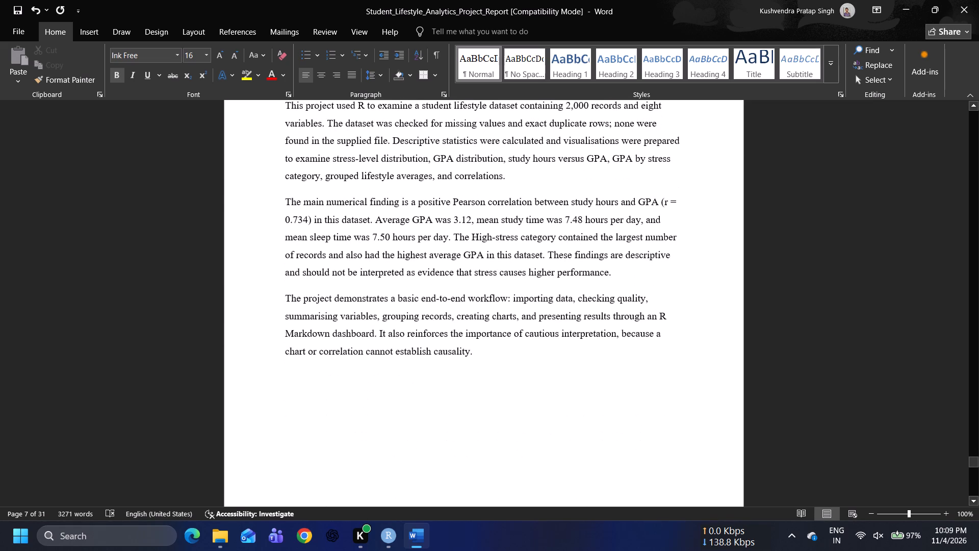
scroll(723, 273, "up", 2)
scroll(723, 273, "down", 7)
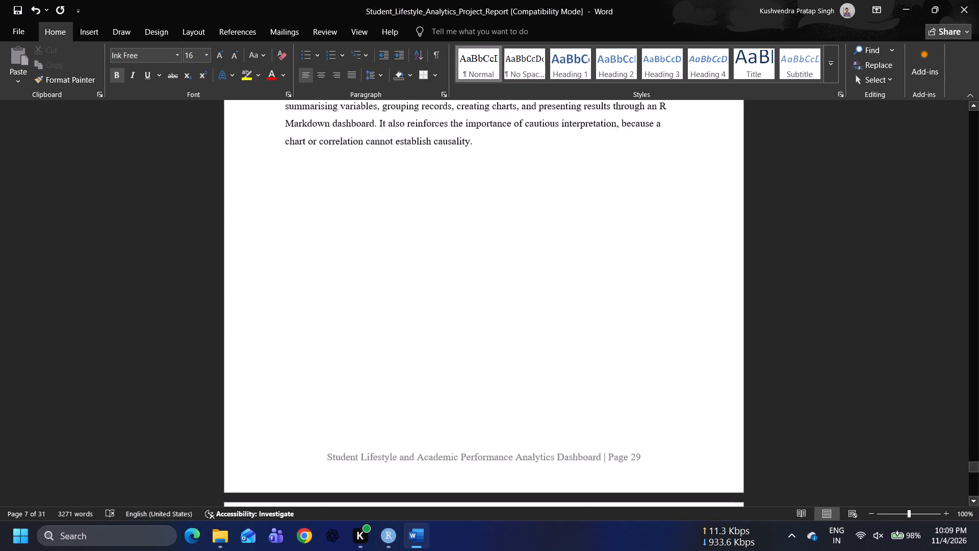
scroll(723, 273, "down", 5)
scroll(723, 273, "up", 9)
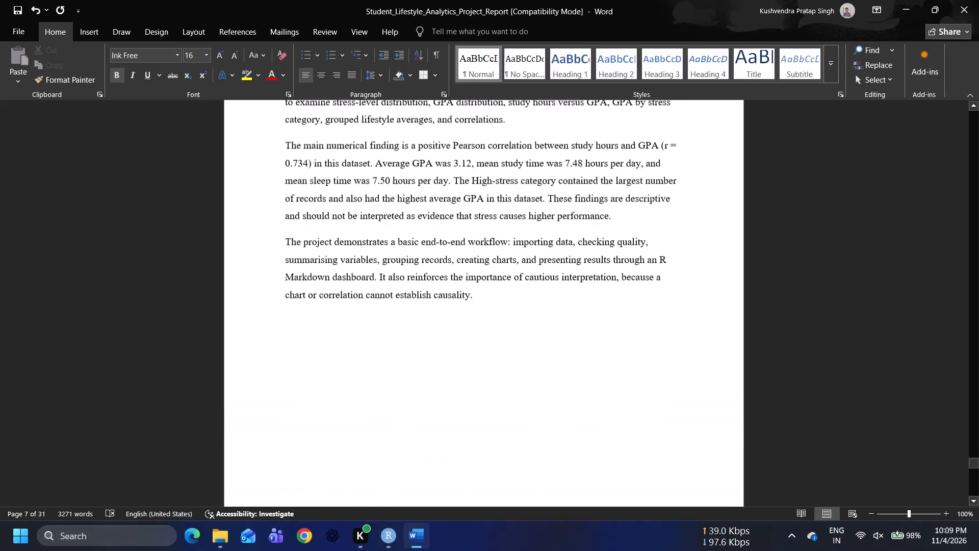
scroll(723, 273, "up", 1)
scroll(723, 273, "down", 5)
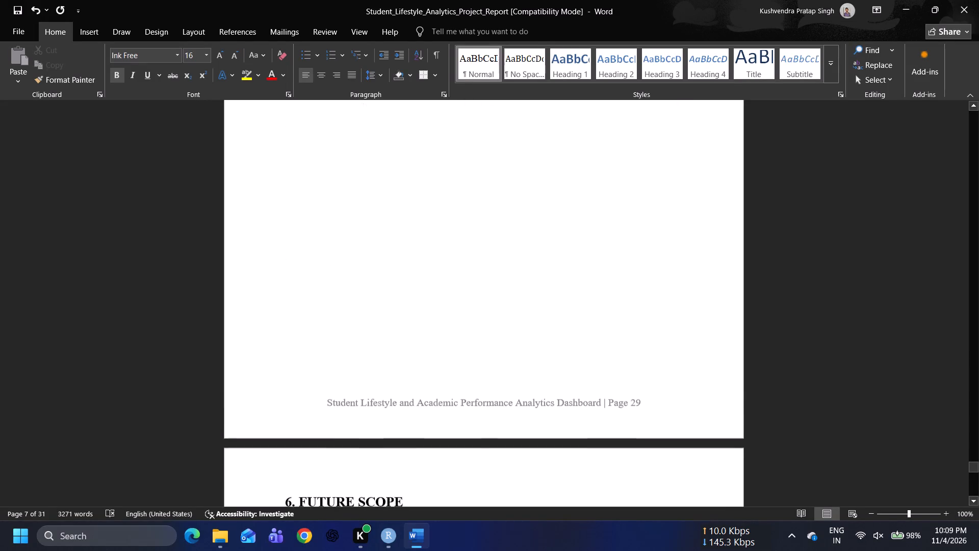
Review the list of proposed improvements in section 6 Future Scope.
scroll(723, 273, "down", 8)
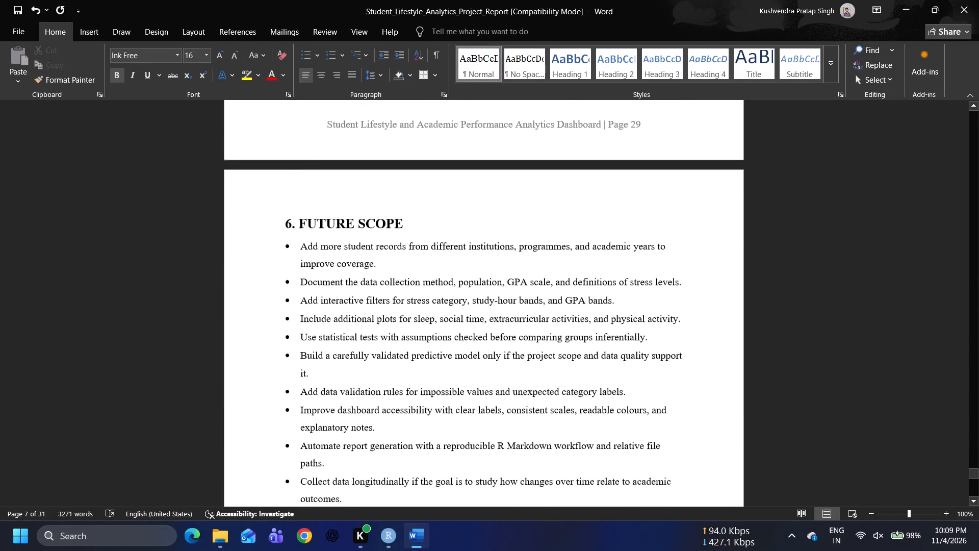
scroll(723, 273, "down", 9)
Examine the section 7 References list, including its numbering and the dataset and LinkedIn post links.
scroll(723, 273, "down", 4)
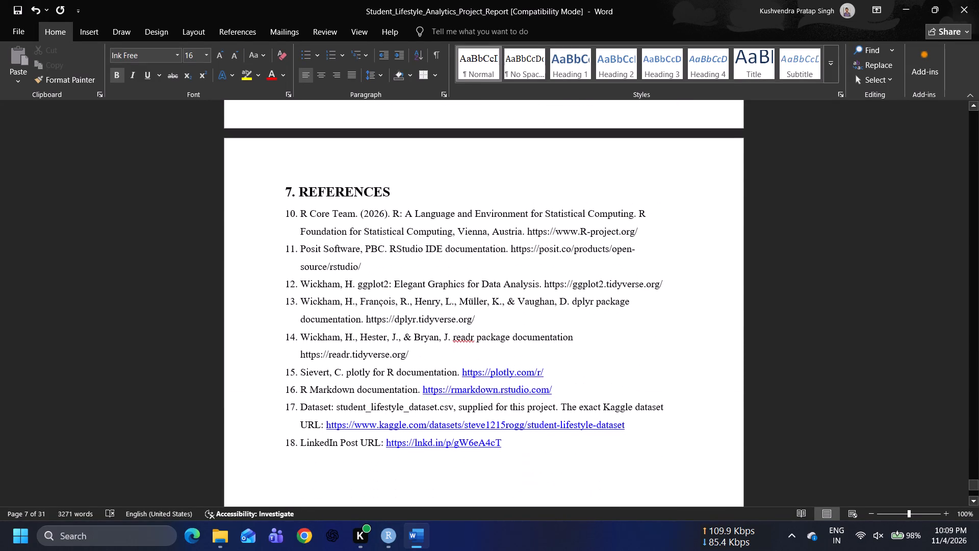
scroll(723, 273, "down", 2)
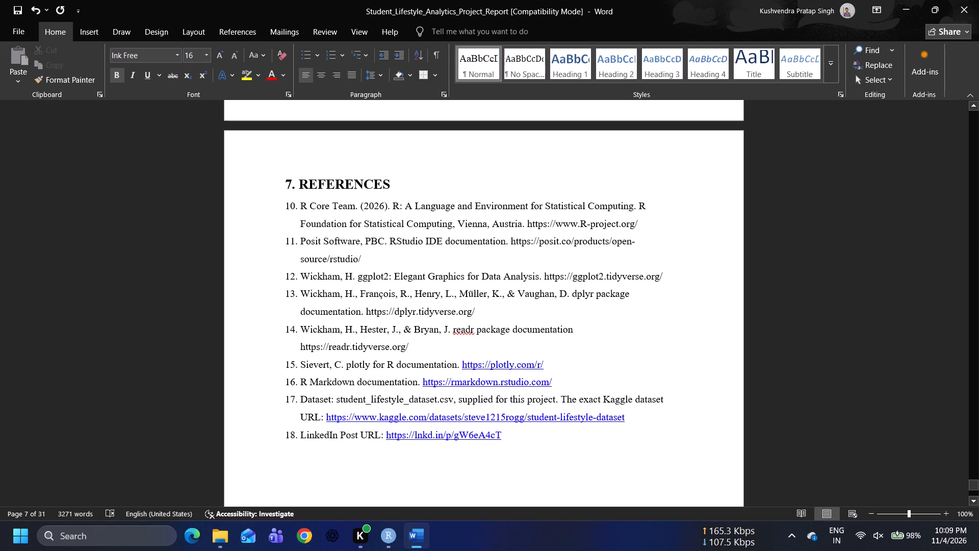
scroll(723, 273, "down", 4)
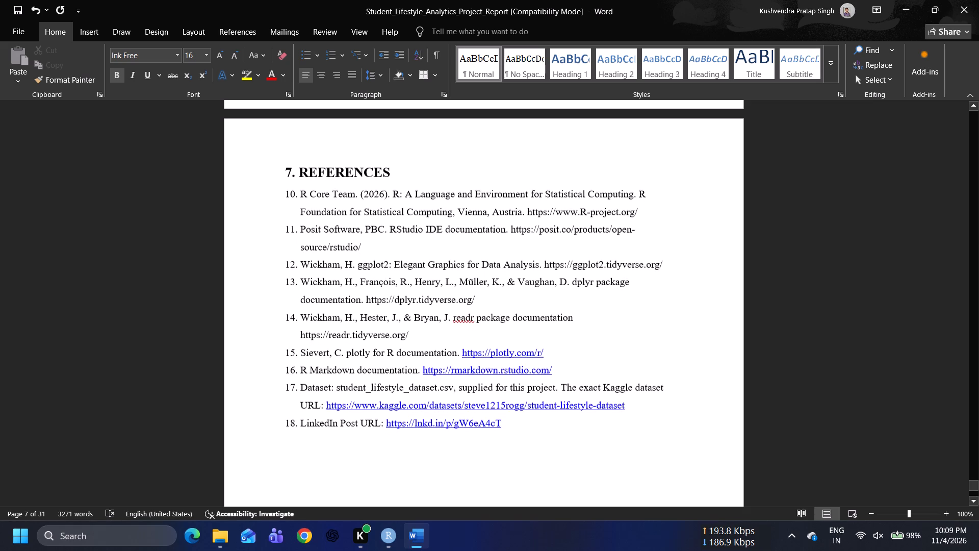
scroll(723, 273, "down", 2)
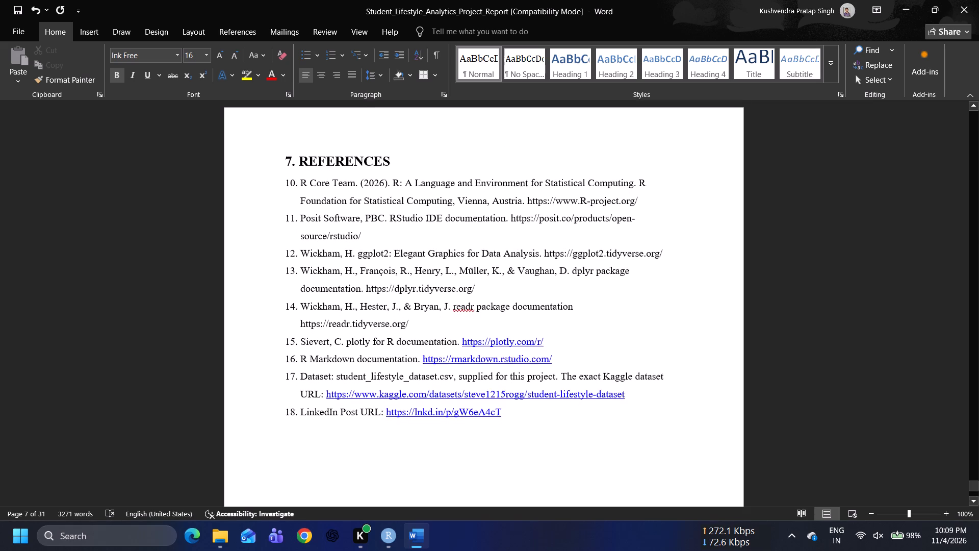
Delete the link after "LinkedIn Post URL:" in the last entry of the References list.
scroll(723, 273, "down", 2)
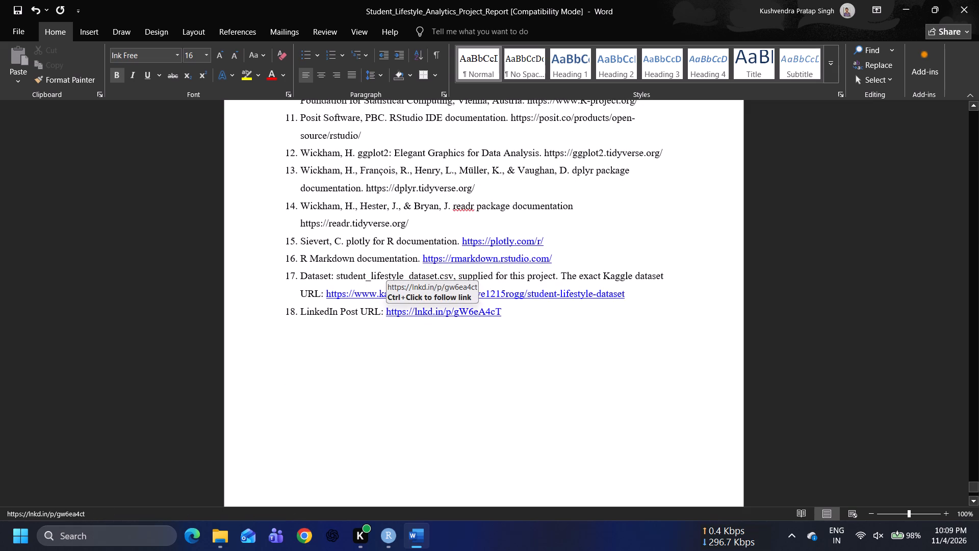
left_click_drag(387, 316, 502, 319)
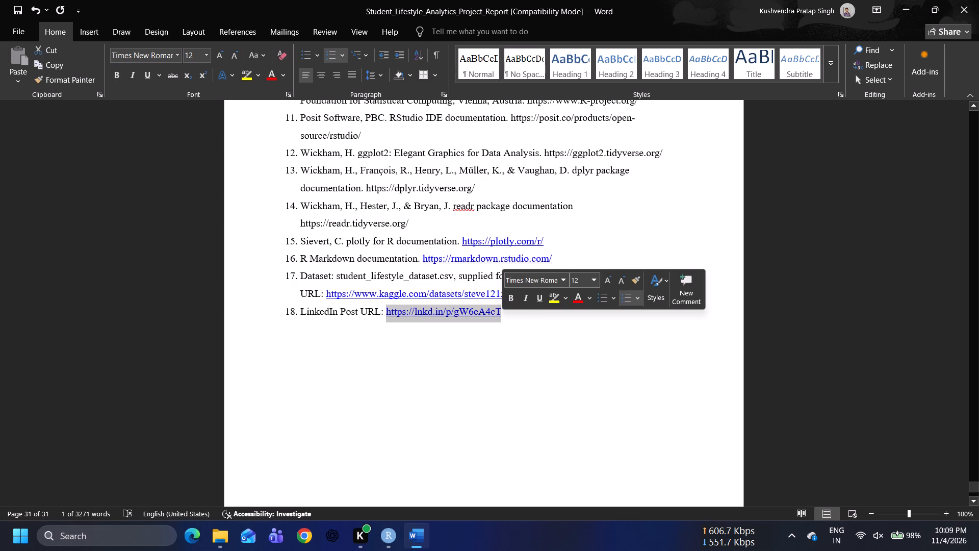
key("BackSpace")
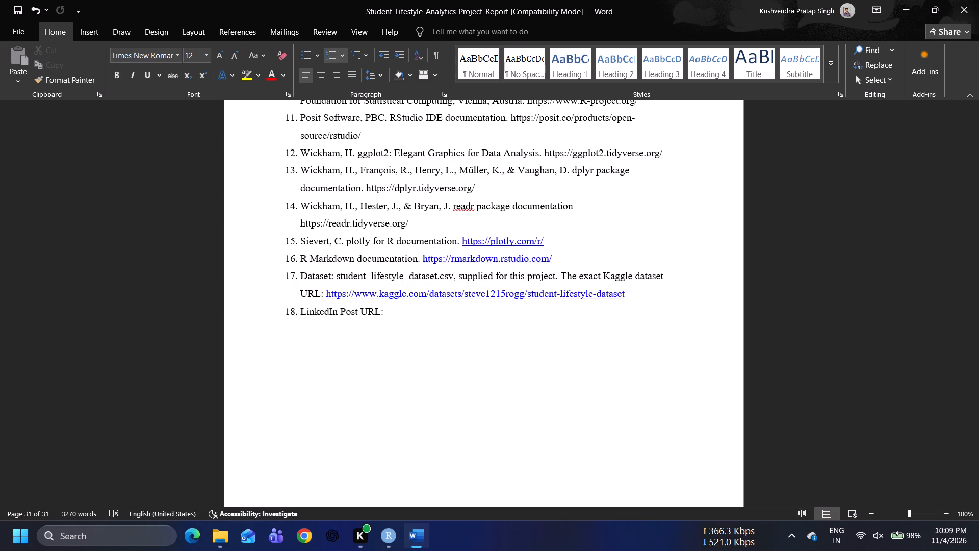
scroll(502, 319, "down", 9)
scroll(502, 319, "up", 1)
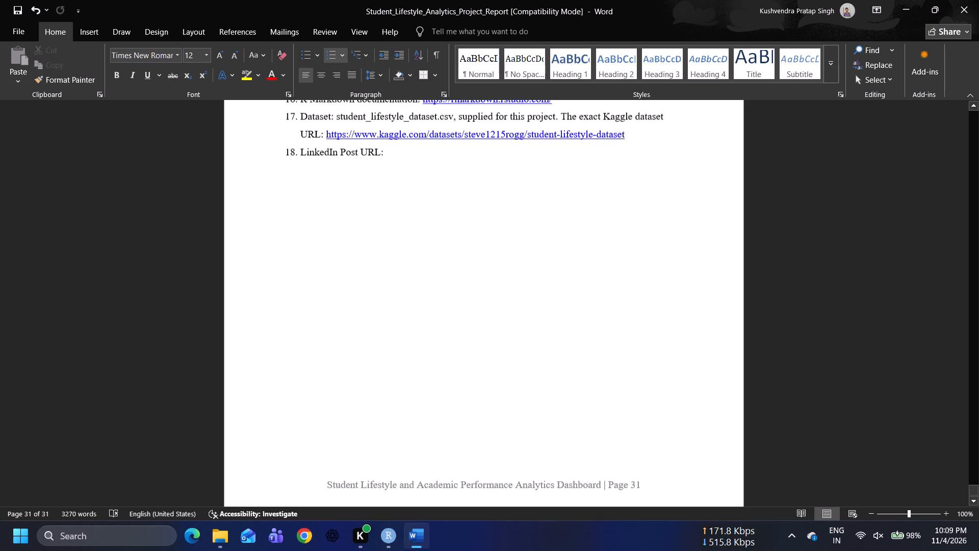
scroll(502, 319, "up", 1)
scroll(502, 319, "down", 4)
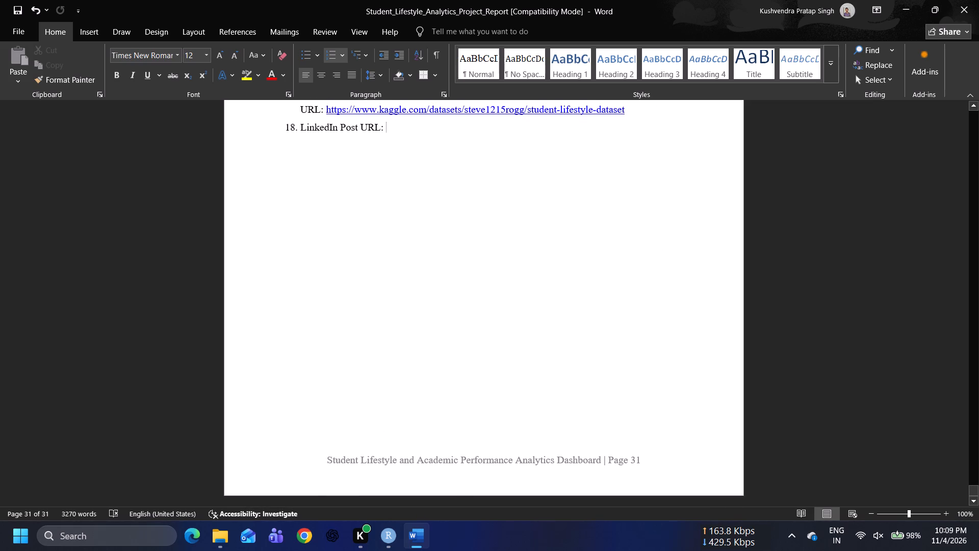
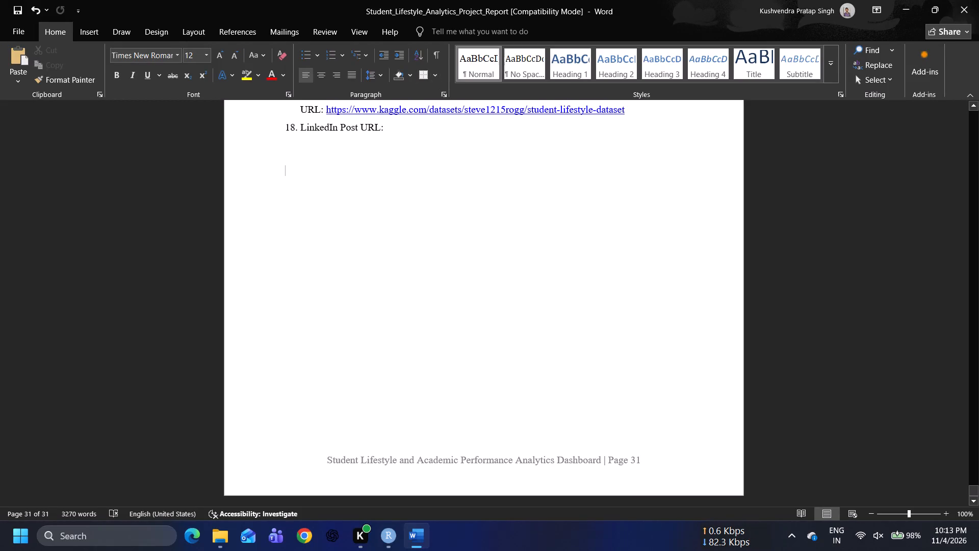
key("BackSpace")
key("BackSpace")
key("Right")
key("Right")
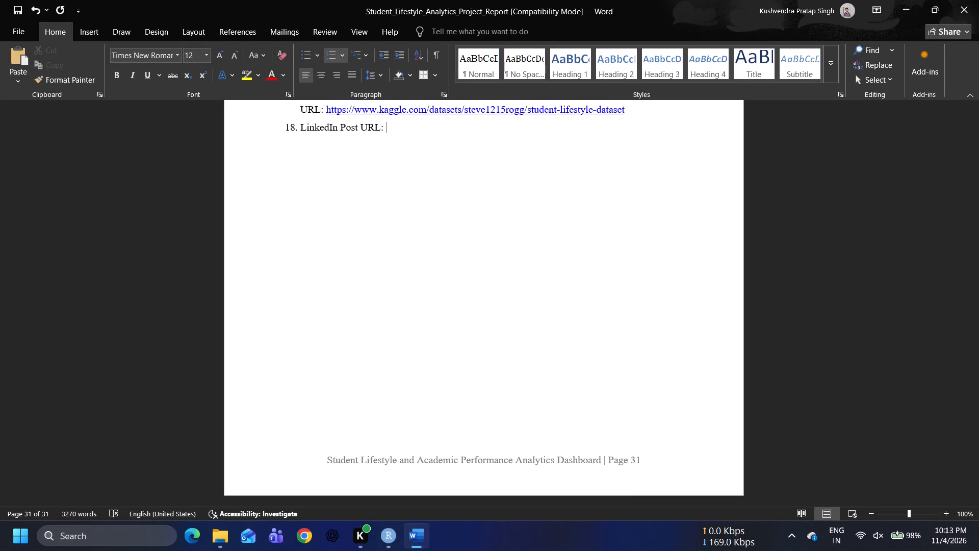
key("ctrl+v")
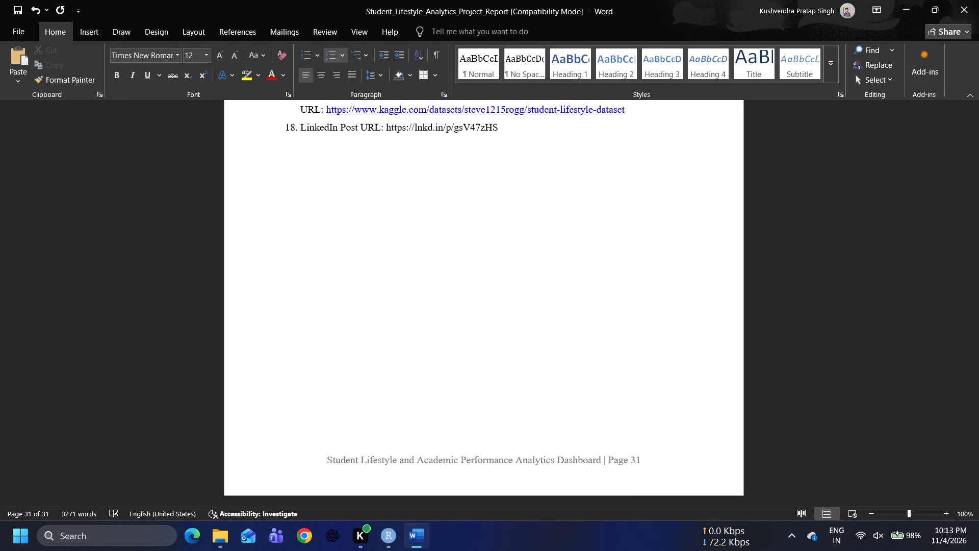
key("Return")
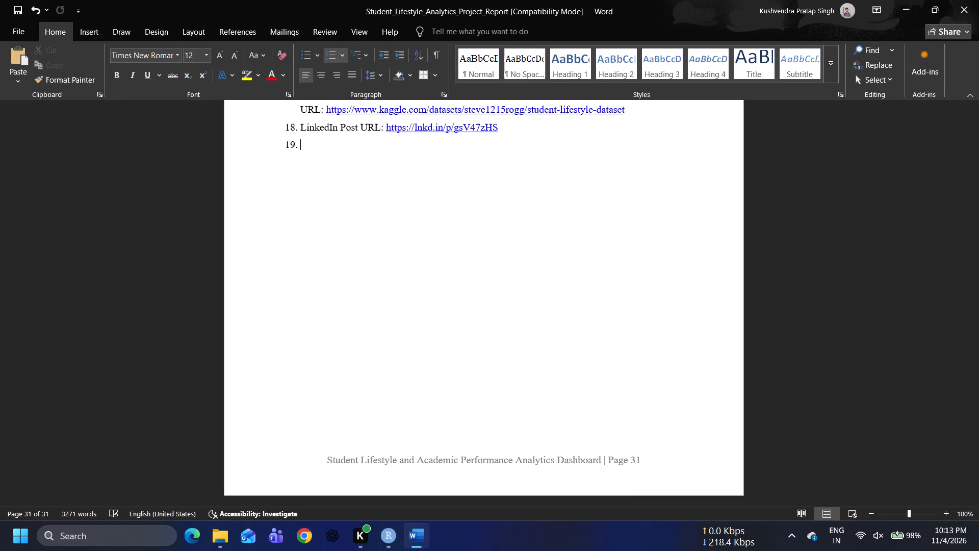
key("BackSpace")
key("BackSpace")
key("BackSpace")
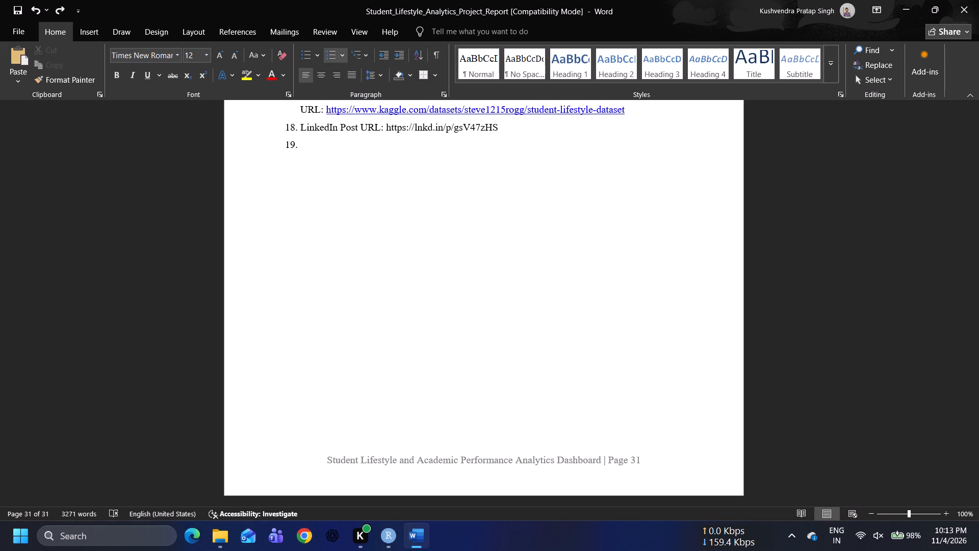
key("BackSpace")
key("BackSpace")
key("BackSpace")
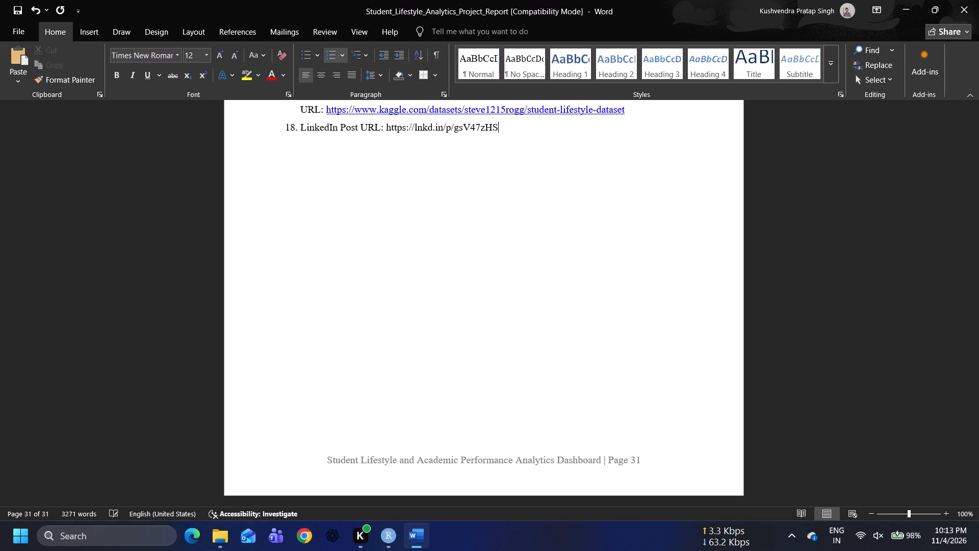
key("Return")
key("BackSpace")
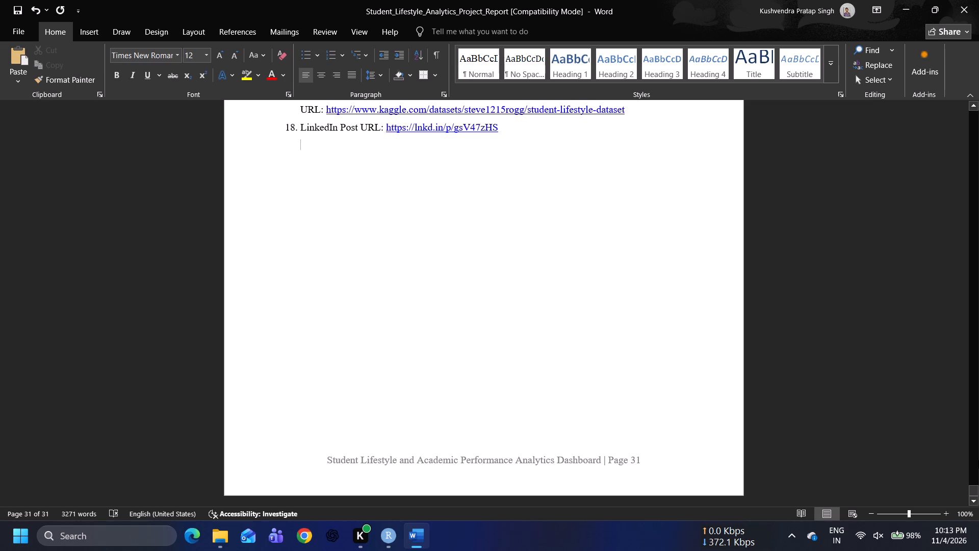
Check the References list, then return to the start of the report and review the title page details.
scroll(818, 405, "up", 12)
scroll(818, 405, "down", 6)
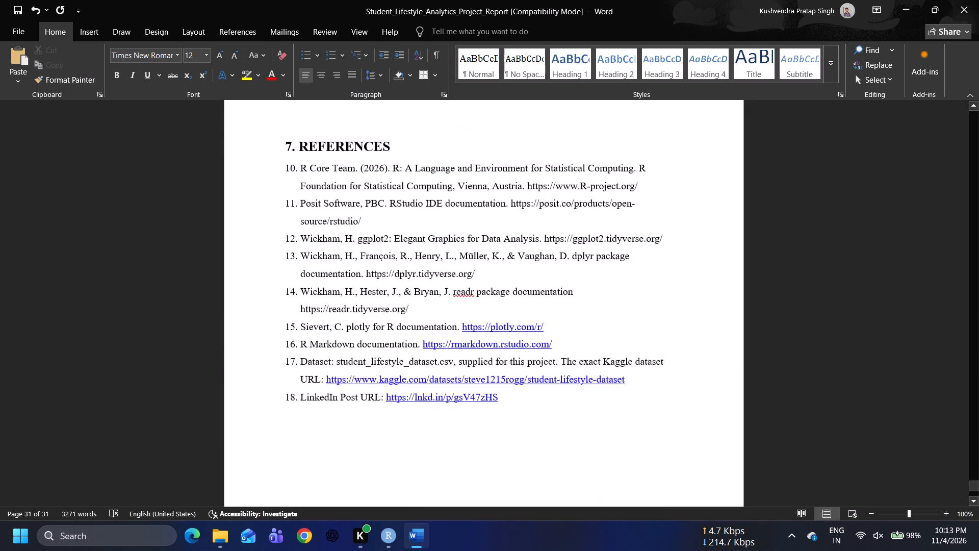
scroll(818, 405, "down", 2)
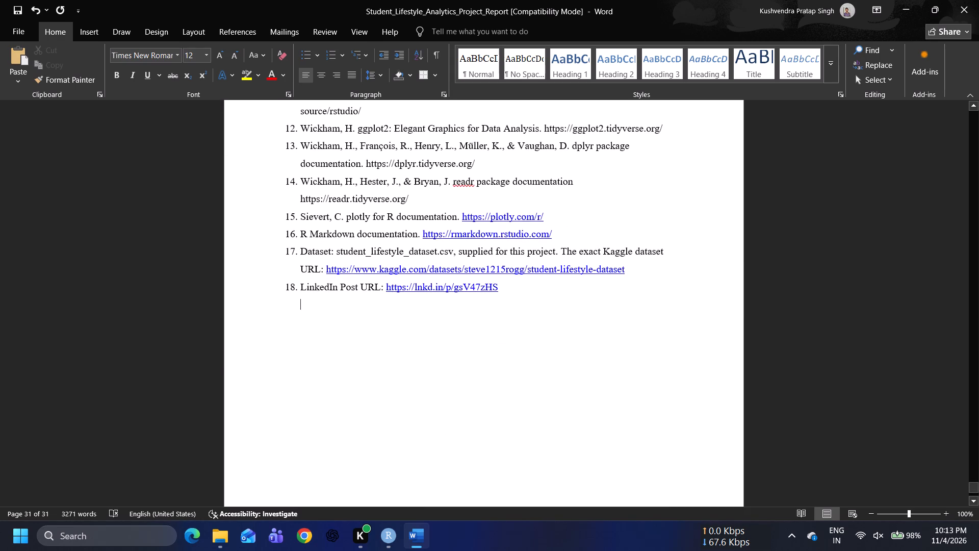
scroll(386, 308, "up", 6)
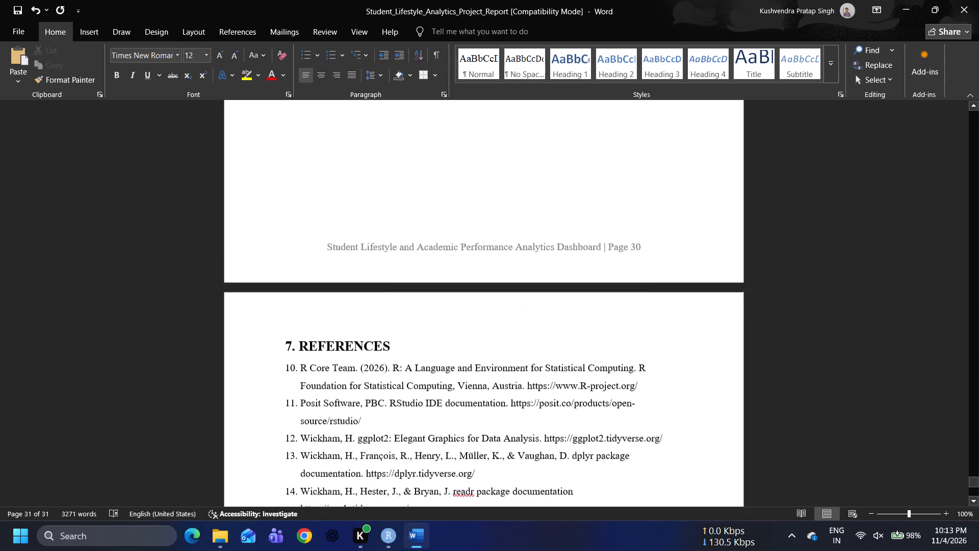
scroll(386, 308, "up", 20)
scroll(386, 308, "up", 20)
scroll(386, 308, "up", 20)
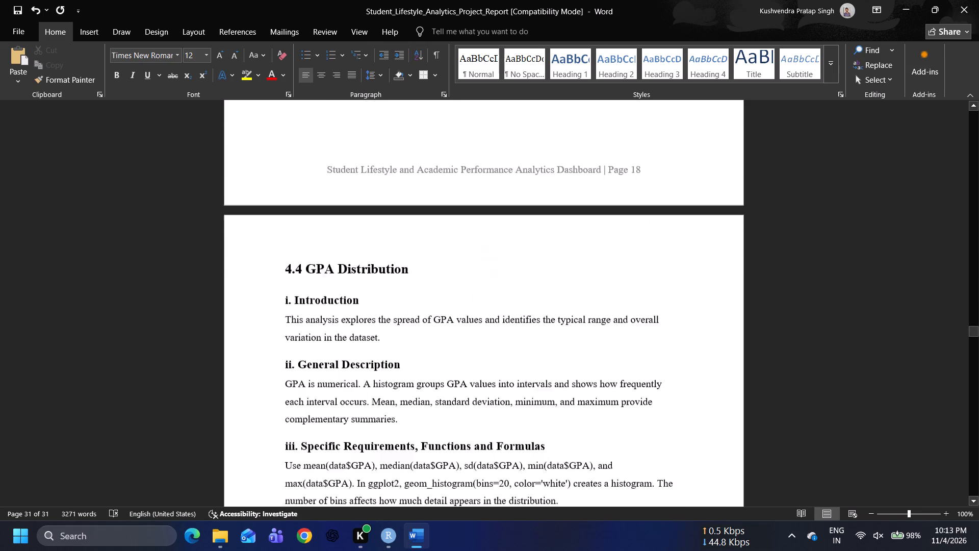
scroll(386, 308, "up", 20)
scroll(386, 308, "up", 20)
scroll(386, 308, "up", 20)
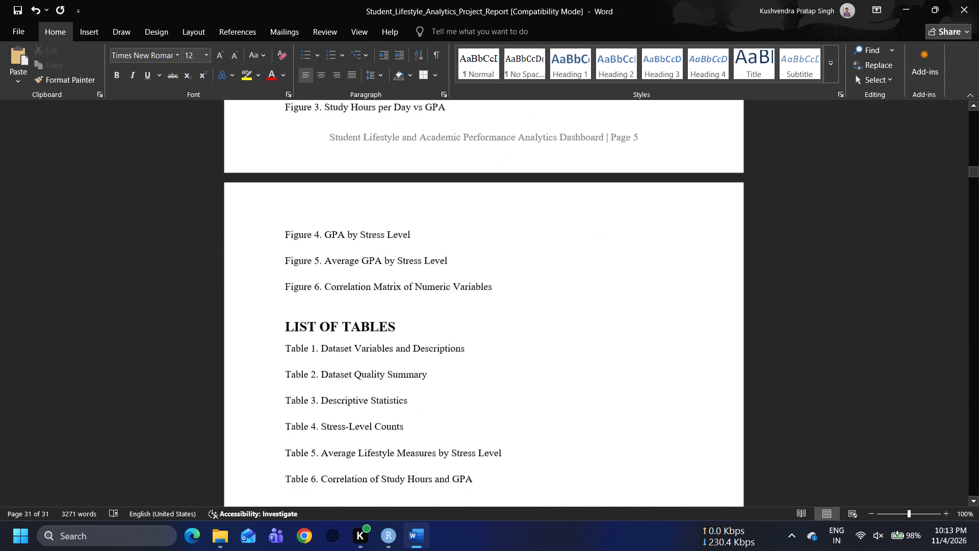
scroll(386, 308, "up", 20)
scroll(386, 308, "up", 20)
scroll(386, 308, "up", 20)
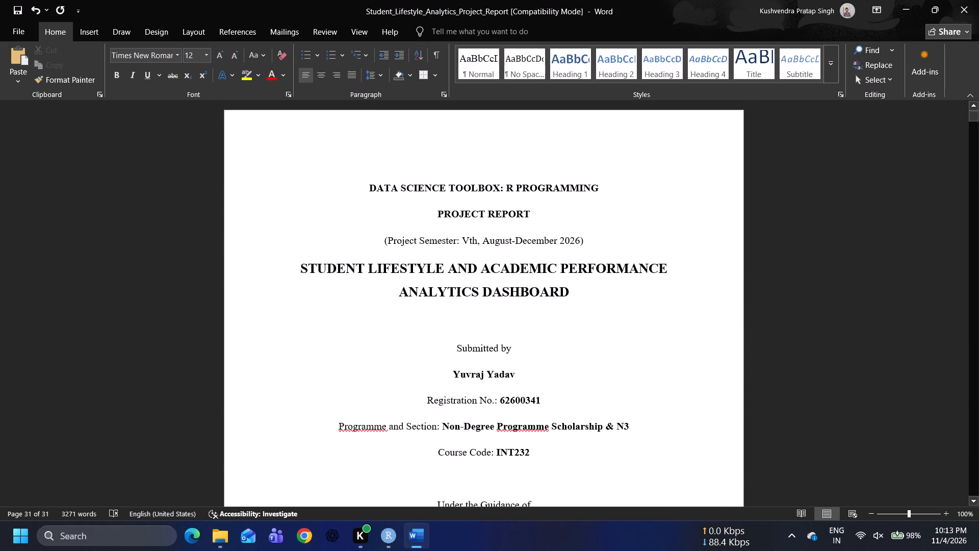
scroll(386, 308, "up", 20)
scroll(386, 308, "up", 20)
scroll(386, 308, "up", 20)
scroll(386, 308, "down", 1)
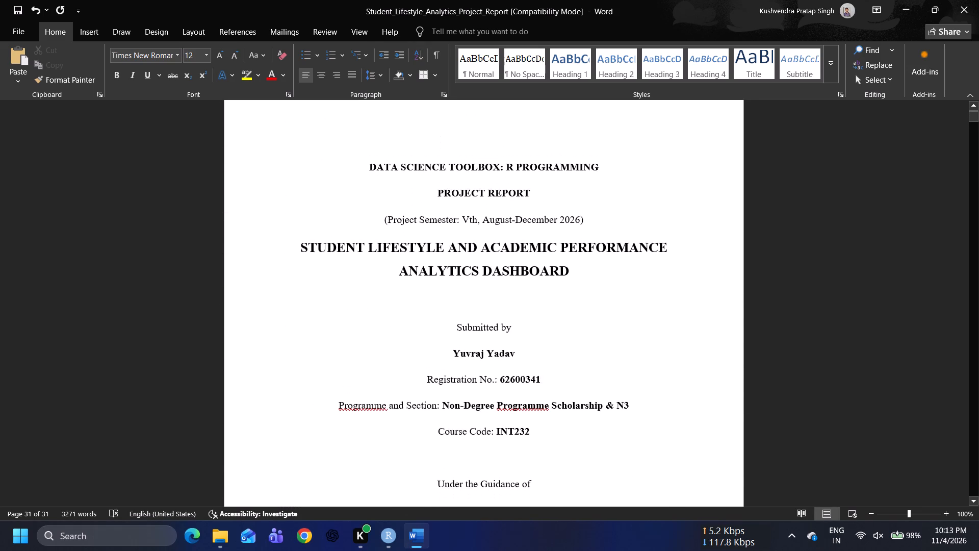
scroll(386, 308, "down", 4)
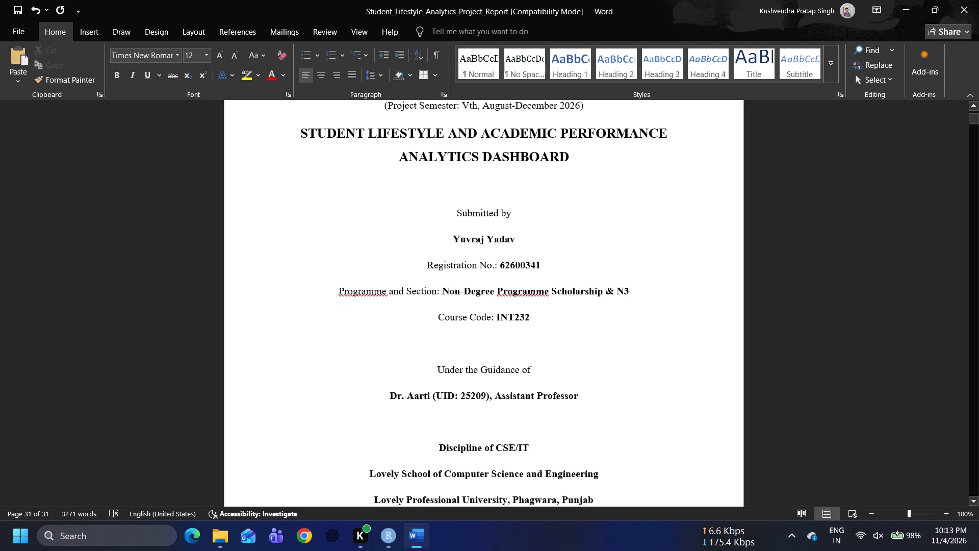
scroll(386, 308, "down", 5)
scroll(386, 308, "up", 4)
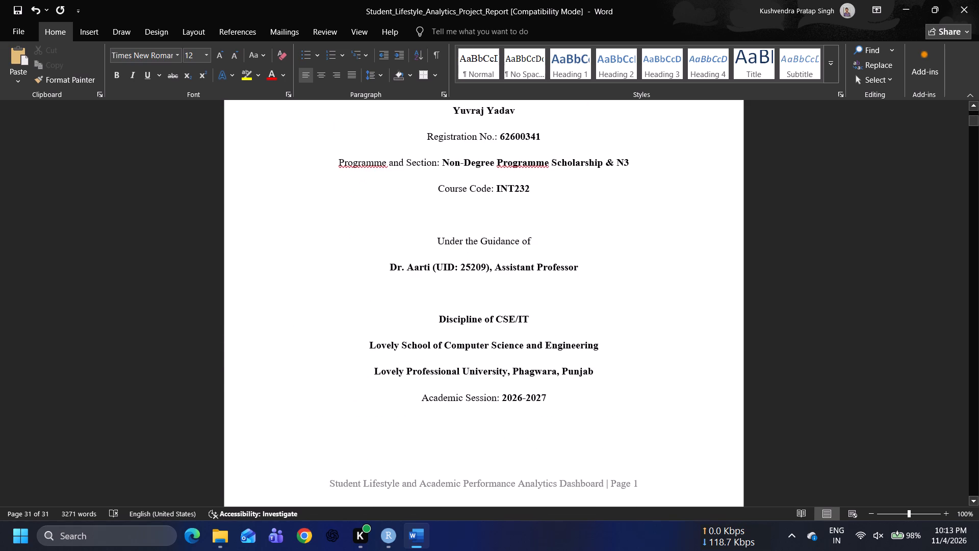
Review the Certificate page, including its wording, the supervisor's signature block and the date.
scroll(386, 308, "down", 7)
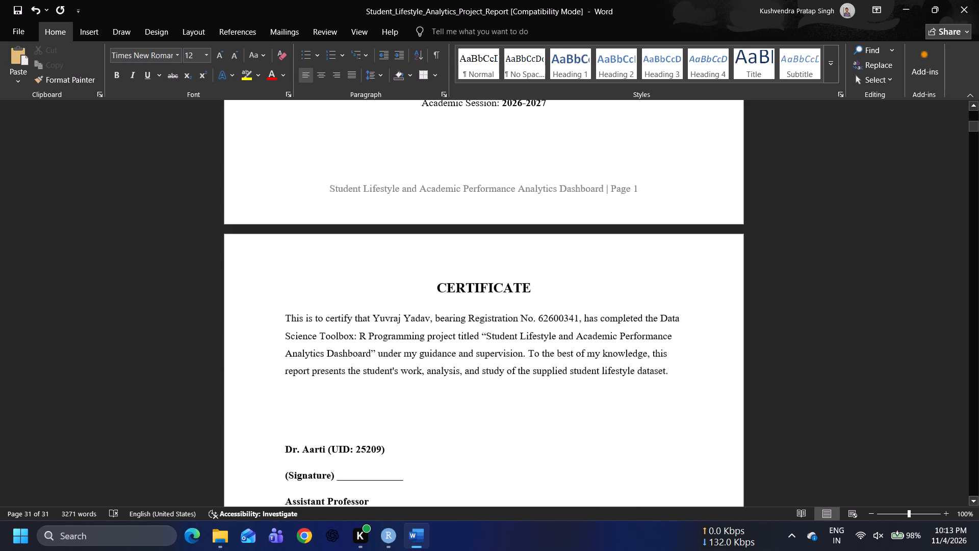
scroll(386, 308, "down", 4)
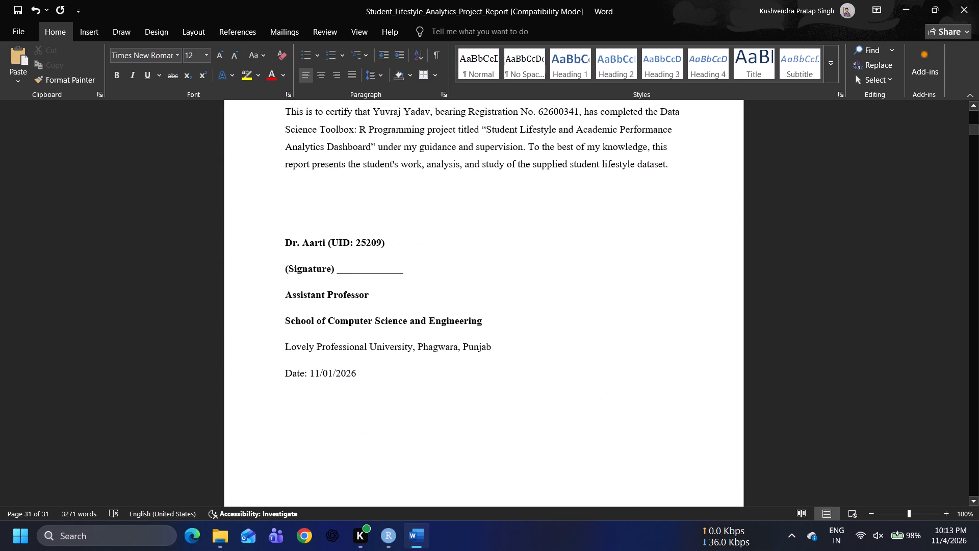
scroll(386, 308, "up", 2)
scroll(386, 308, "down", 3)
scroll(386, 308, "up", 2)
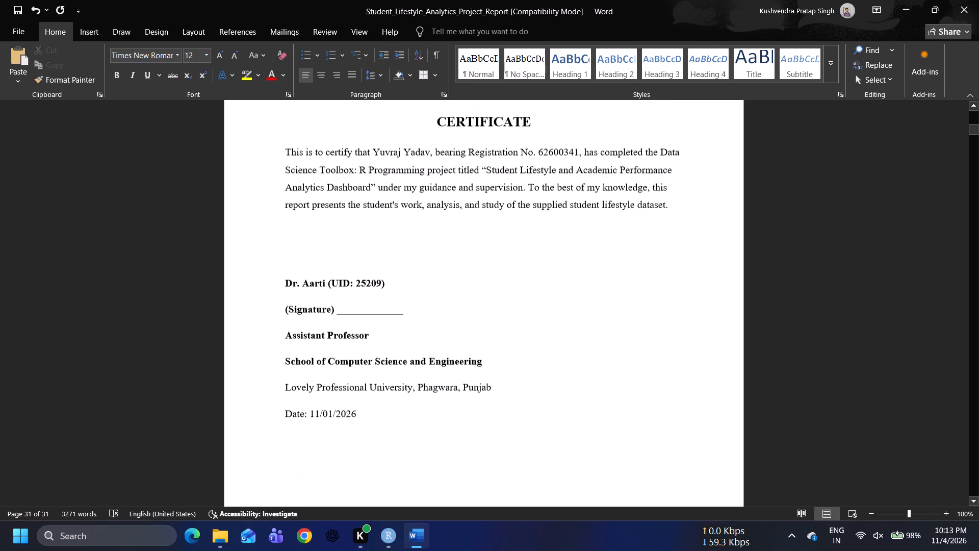
scroll(386, 308, "down", 6)
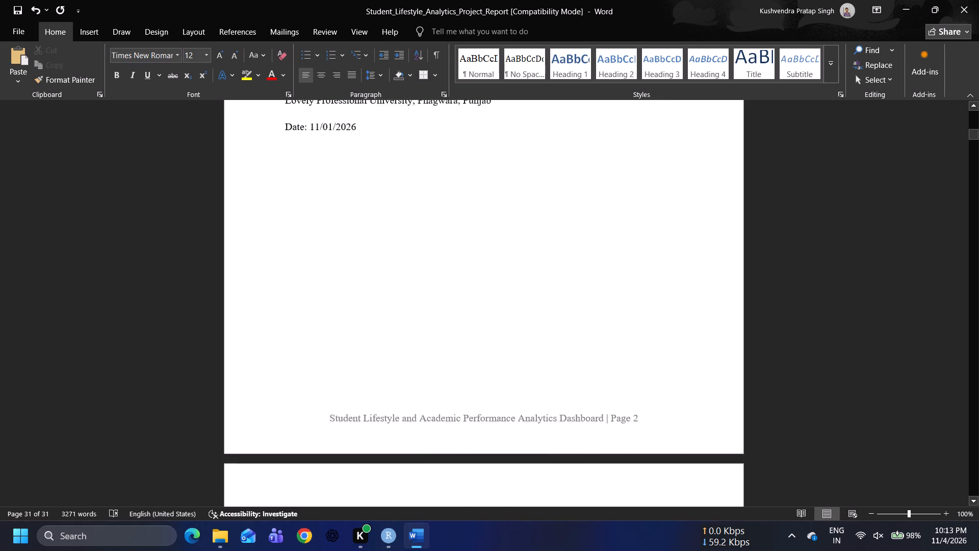
Skim the report from the table of contents through the dataset and analysis sections to section 4.8 Correlation Analysis.
scroll(386, 308, "down", 20)
scroll(386, 308, "down", 13)
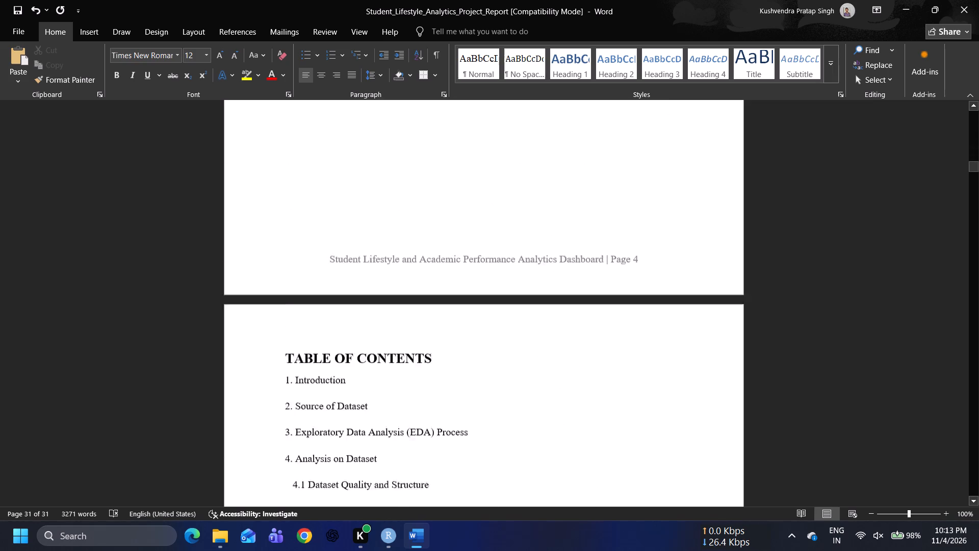
scroll(386, 308, "down", 15)
scroll(386, 308, "down", 20)
scroll(386, 308, "down", 3)
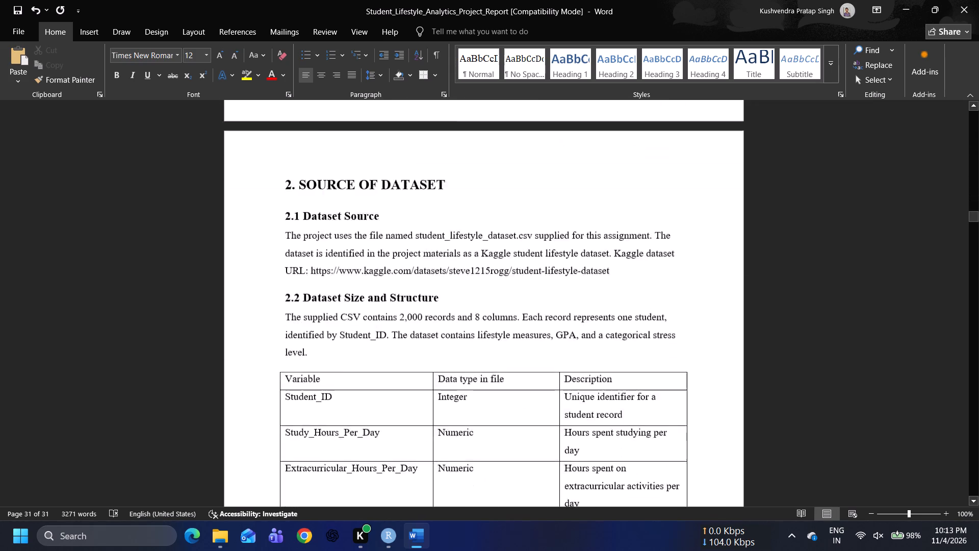
scroll(386, 308, "down", 20)
scroll(386, 308, "down", 20)
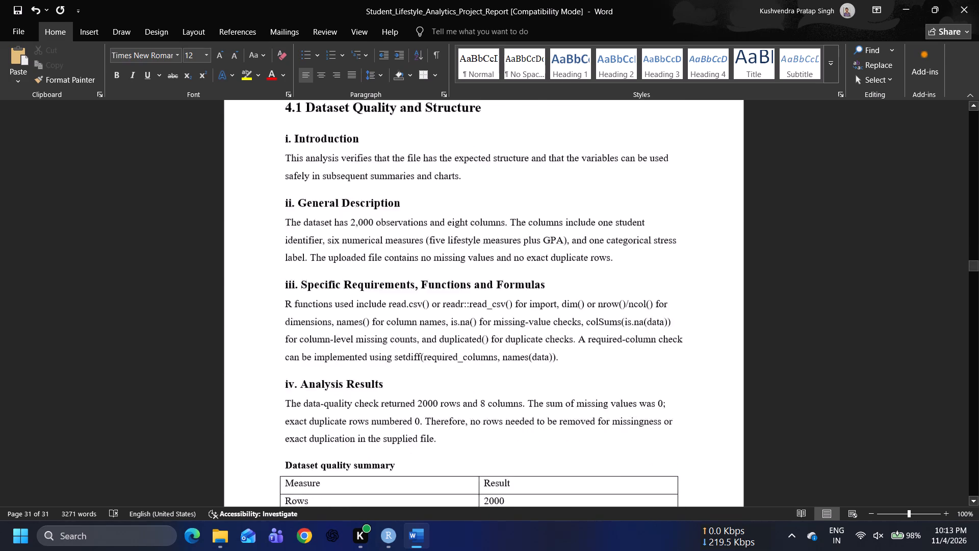
scroll(386, 308, "down", 20)
scroll(386, 308, "down", 19)
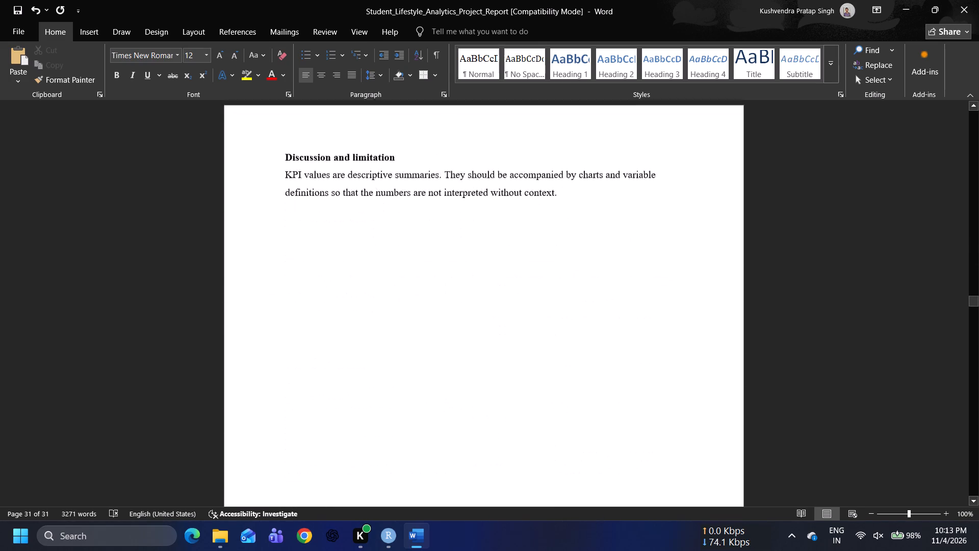
scroll(386, 308, "down", 20)
scroll(386, 308, "down", 19)
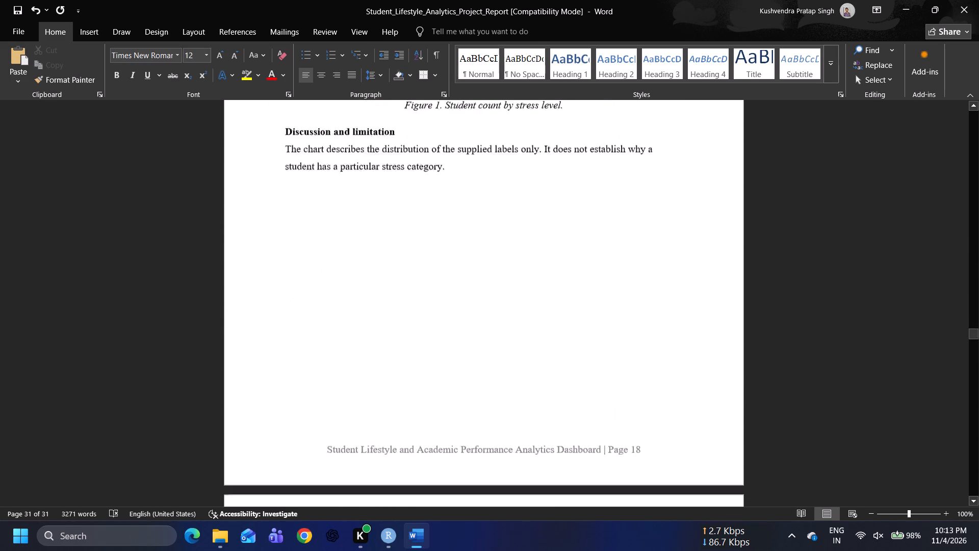
scroll(386, 308, "down", 20)
scroll(386, 308, "down", 19)
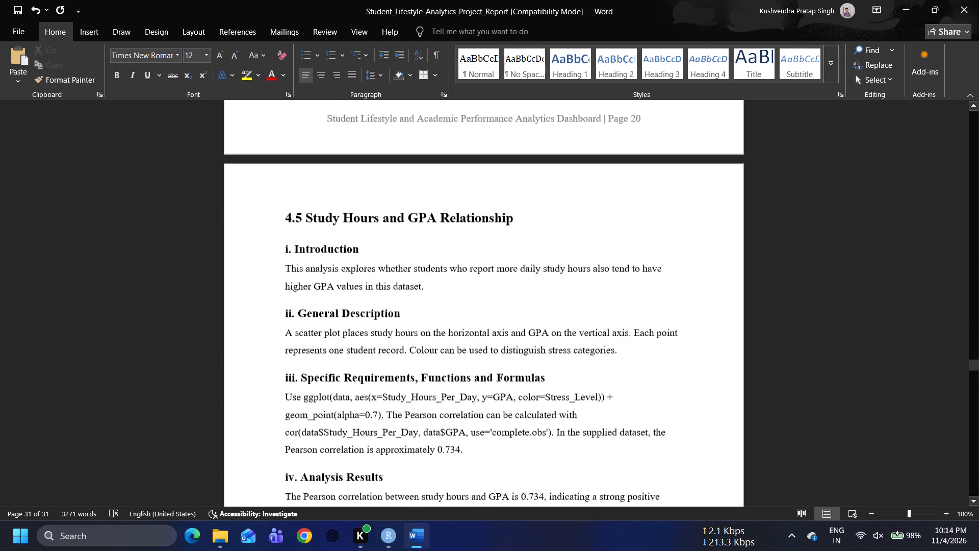
scroll(386, 308, "down", 20)
scroll(386, 308, "down", 19)
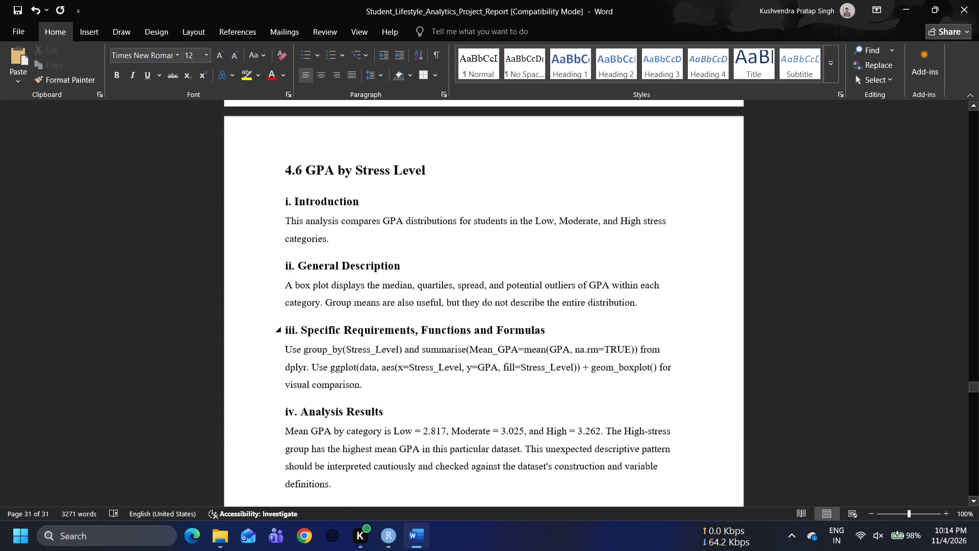
scroll(386, 308, "down", 20)
scroll(386, 308, "down", 19)
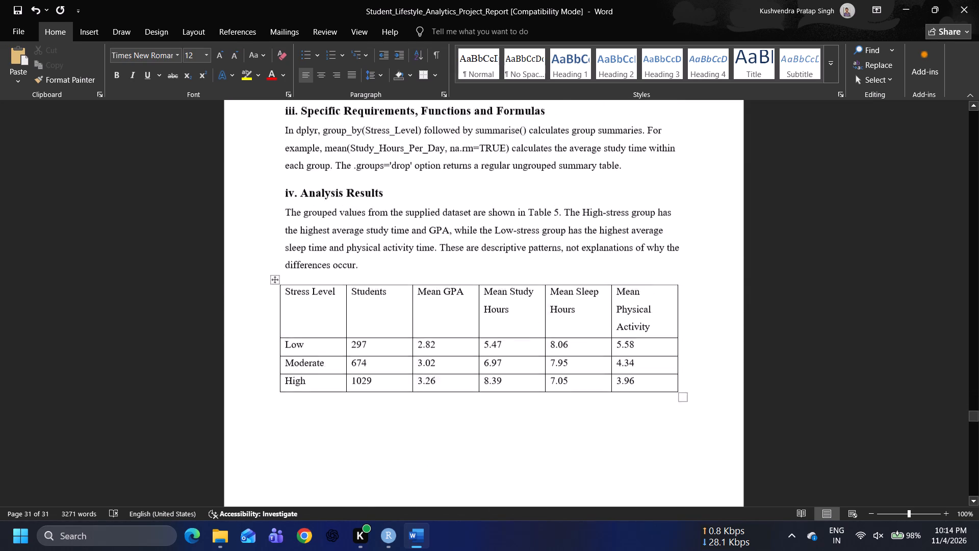
scroll(386, 308, "down", 7)
scroll(386, 308, "down", 15)
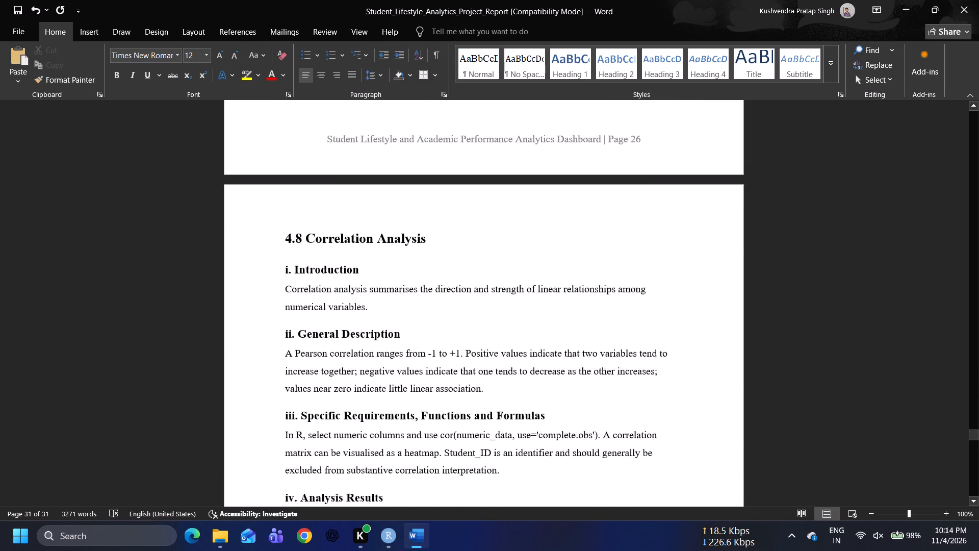
scroll(386, 308, "down", 11)
scroll(386, 308, "up", 10)
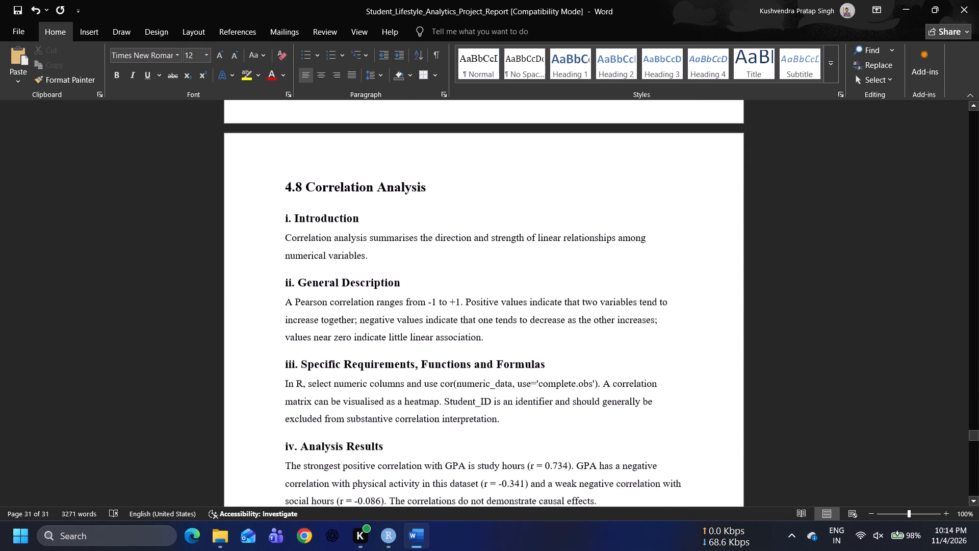
Delete all of section 4.8 Correlation Analysis, from its heading through the correlation table, Figure 6 and the Discussion and limitation text.
left_click_drag(286, 197, 300, 224)
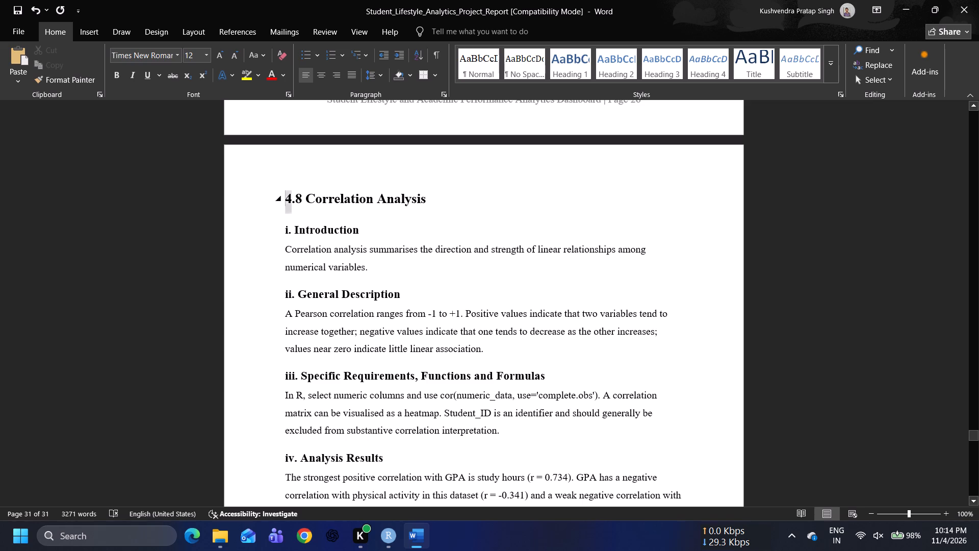
left_click_drag(300, 224, 615, 504)
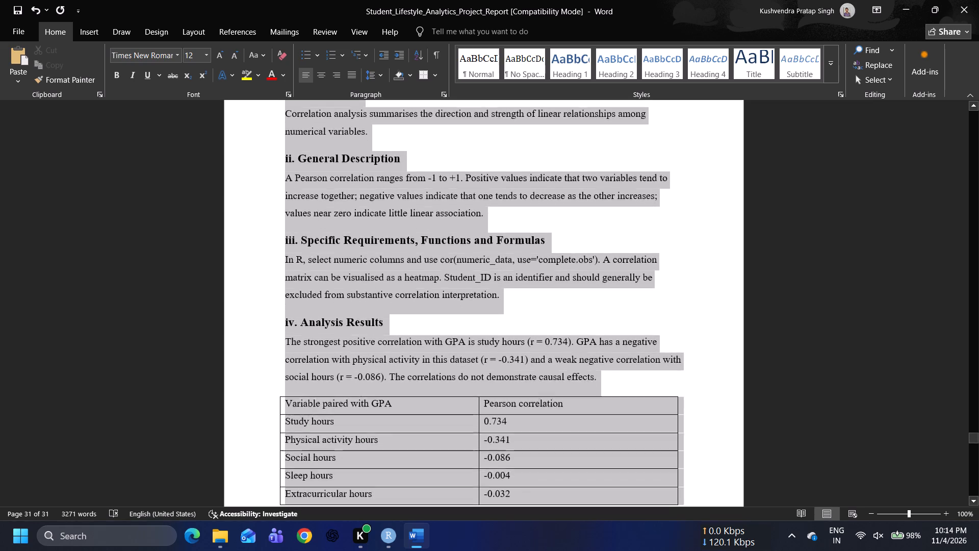
left_click_drag(615, 504, 615, 504)
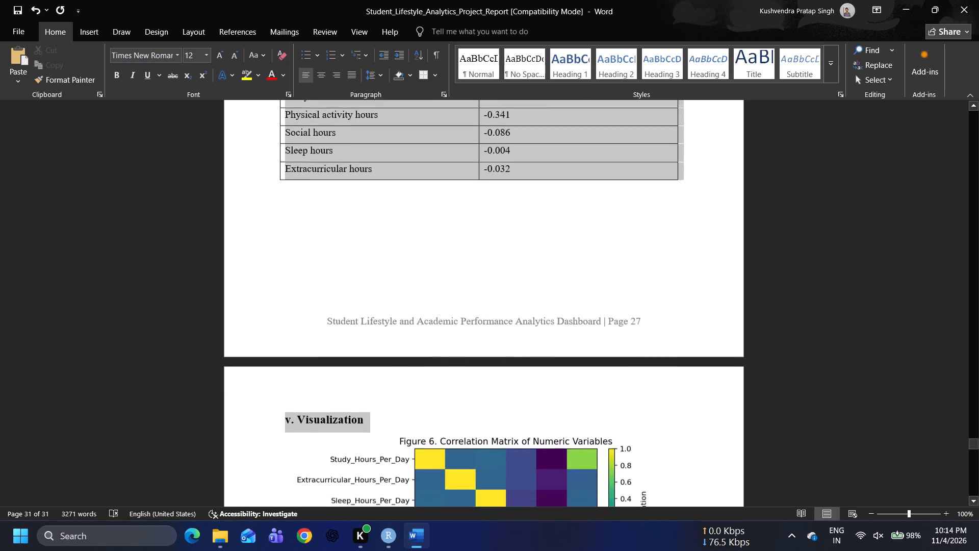
left_click_drag(615, 504, 616, 500)
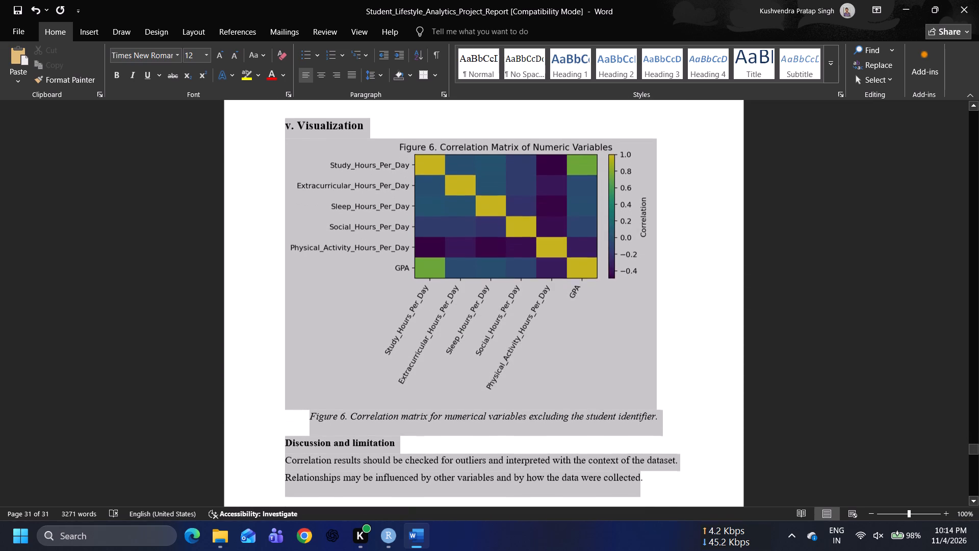
left_click_drag(616, 500, 653, 492)
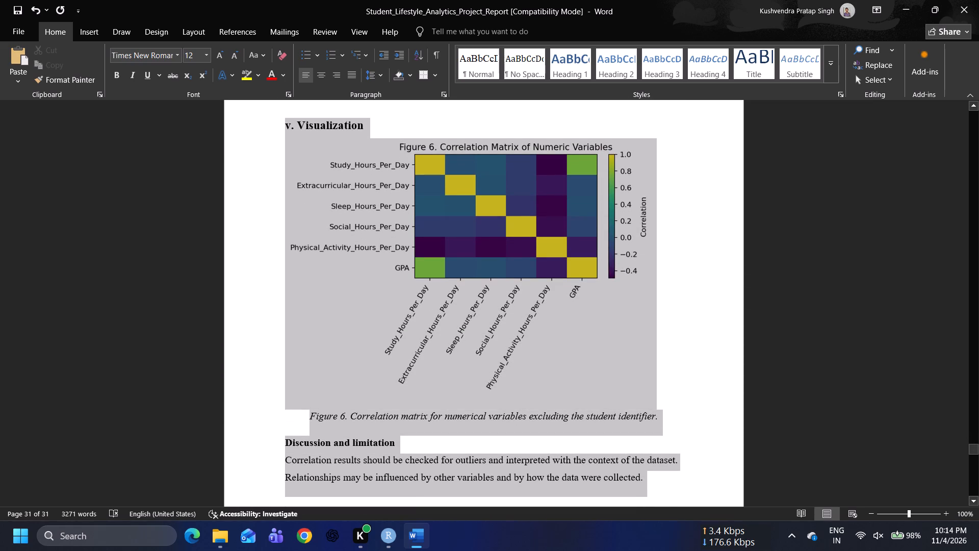
left_click_drag(653, 492, 655, 499)
key("BackSpace")
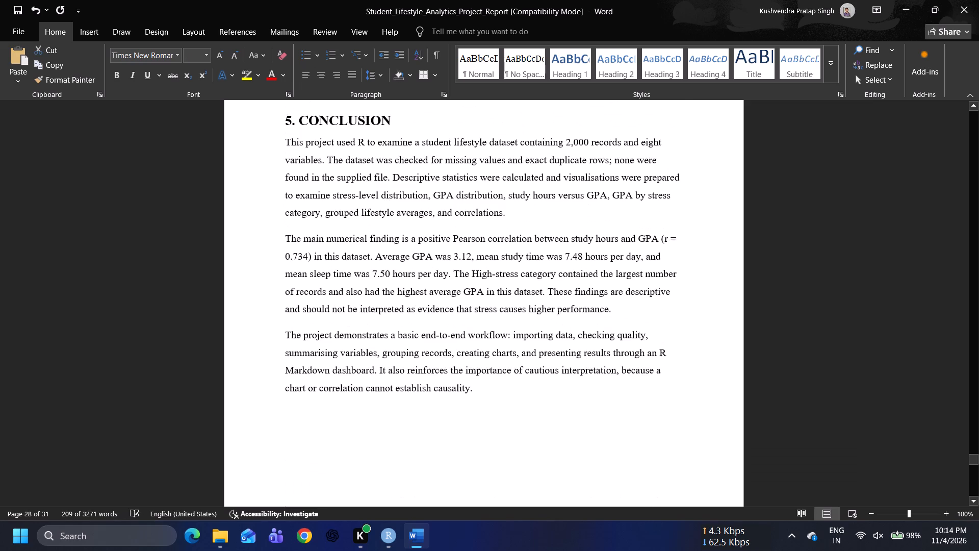
Check the passage from Figure 5 and its Discussion and limitation text to the start of 5. Conclusion.
scroll(840, 322, "up", 2)
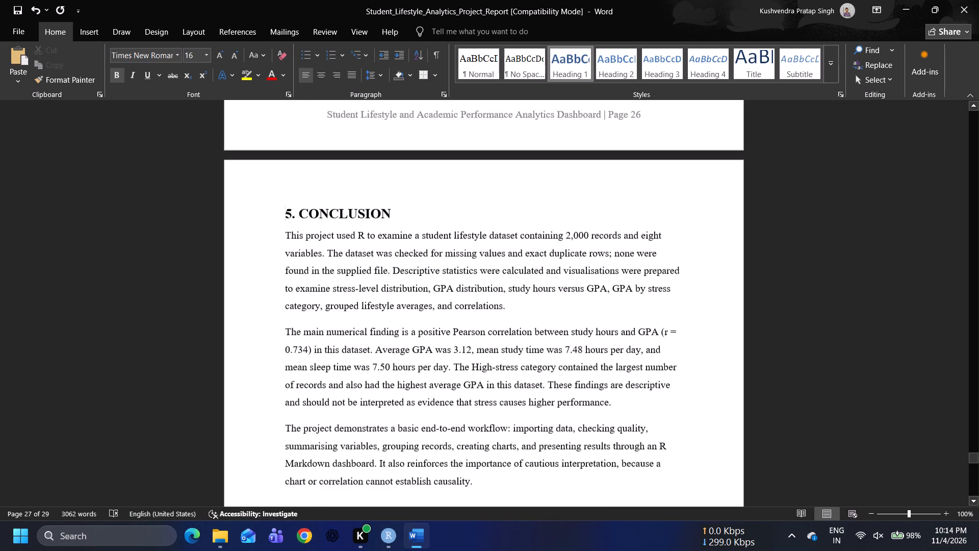
scroll(840, 322, "up", 12)
scroll(840, 322, "down", 3)
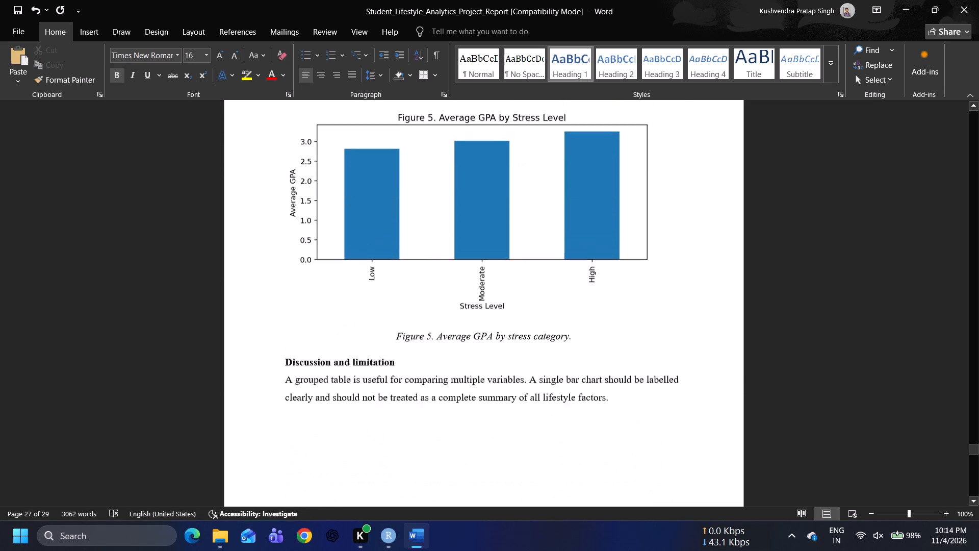
scroll(840, 322, "down", 10)
scroll(840, 322, "up", 20)
scroll(840, 322, "up", 11)
scroll(840, 322, "down", 20)
scroll(840, 322, "down", 20)
scroll(840, 322, "down", 12)
scroll(840, 322, "up", 20)
scroll(840, 322, "up", 18)
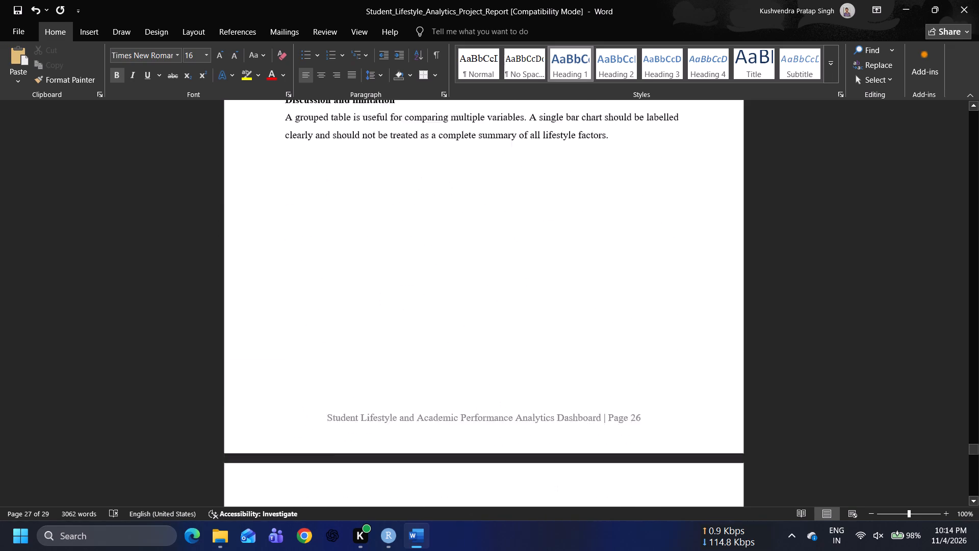
Return to the front pages and review the Certificate and Declaration, including their dates and signature blocks.
scroll(840, 322, "up", 20)
scroll(840, 322, "up", 20)
scroll(840, 322, "up", 20)
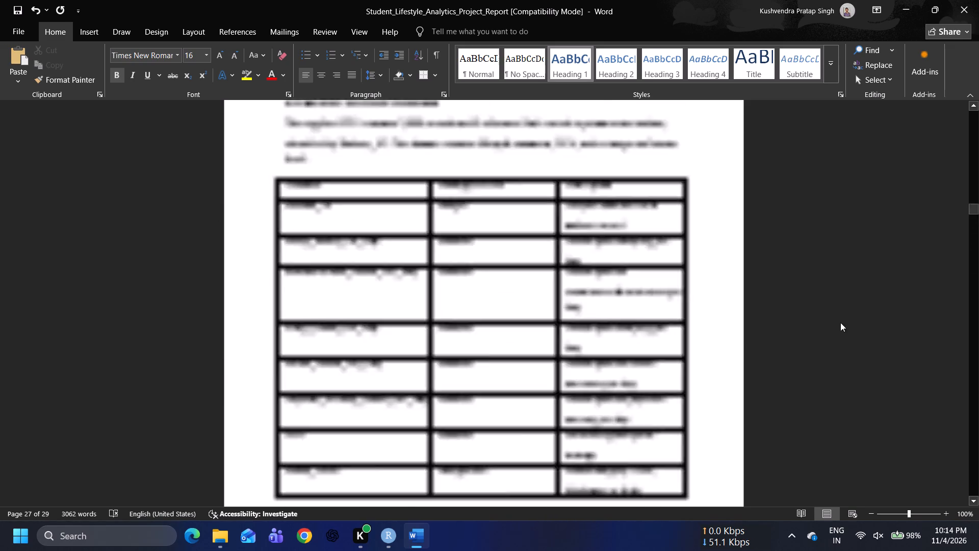
scroll(840, 322, "up", 20)
scroll(840, 322, "up", 20)
scroll(840, 322, "up", 20)
scroll(840, 322, "down", 8)
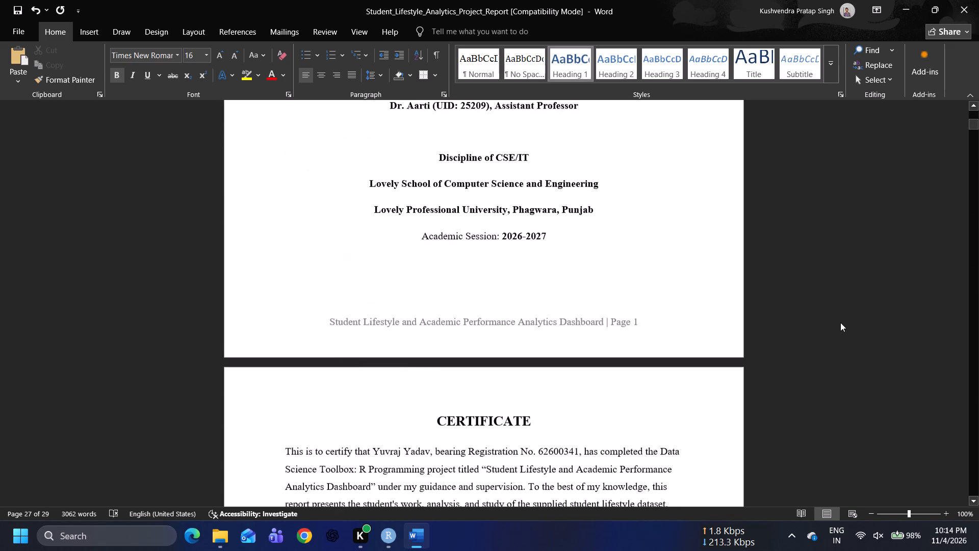
scroll(840, 322, "down", 8)
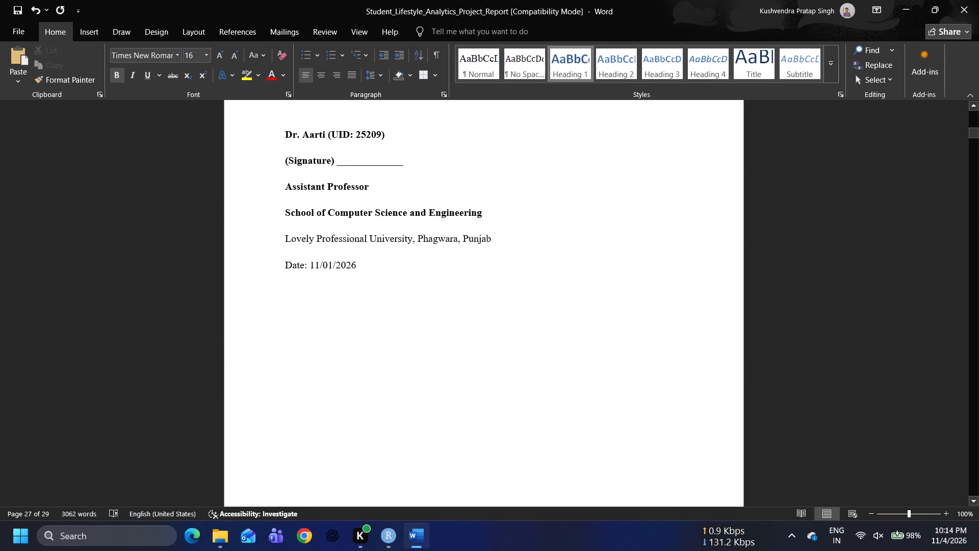
scroll(632, 260, "down", 2)
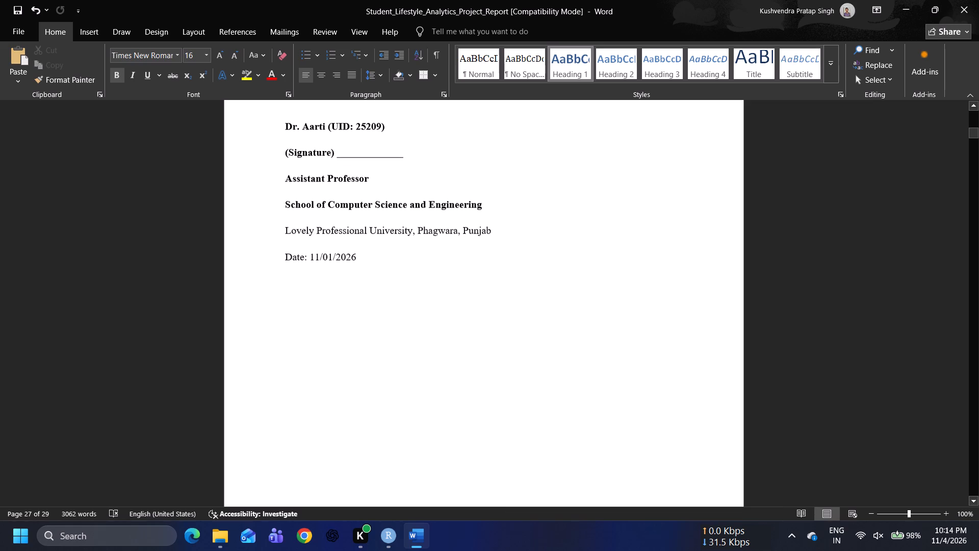
scroll(632, 260, "down", 14)
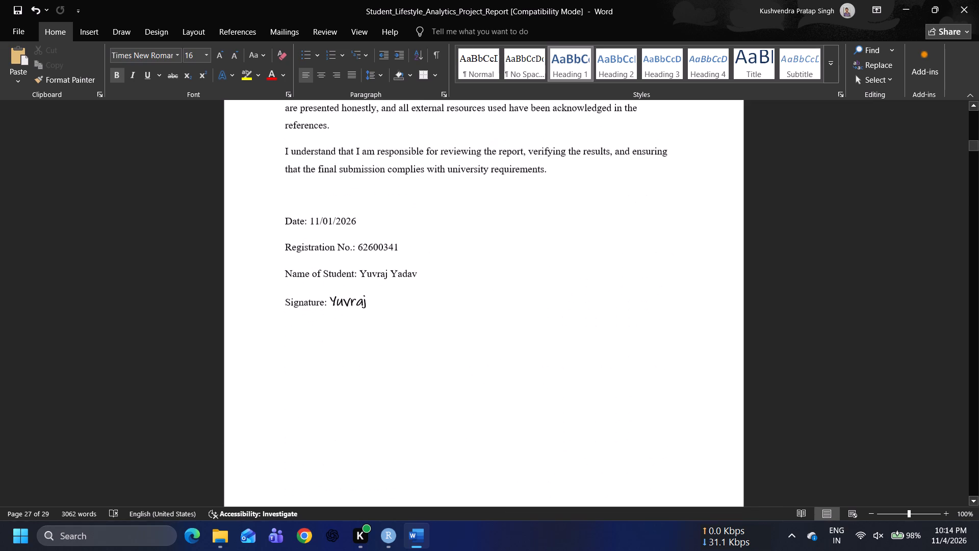
scroll(632, 260, "up", 1)
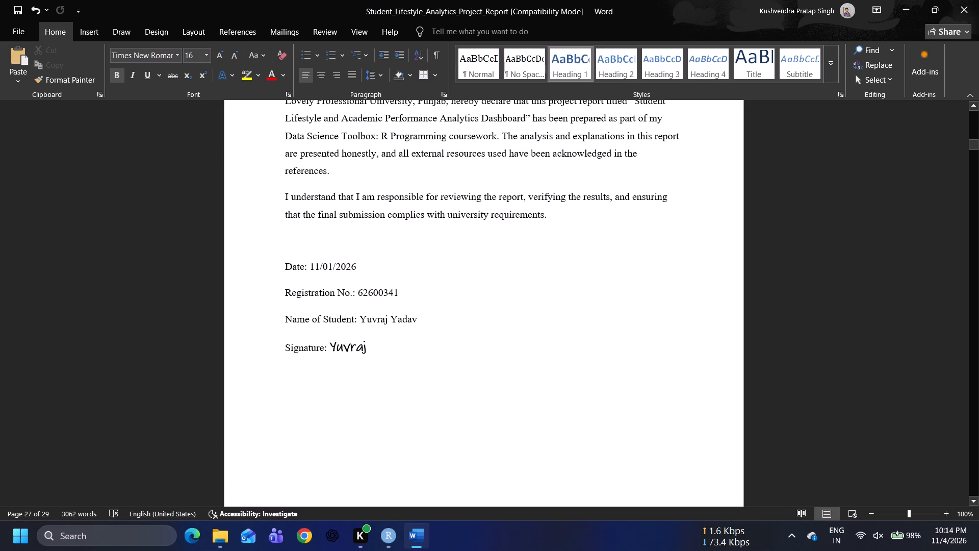
scroll(404, 282, "up", 4)
scroll(404, 282, "down", 9)
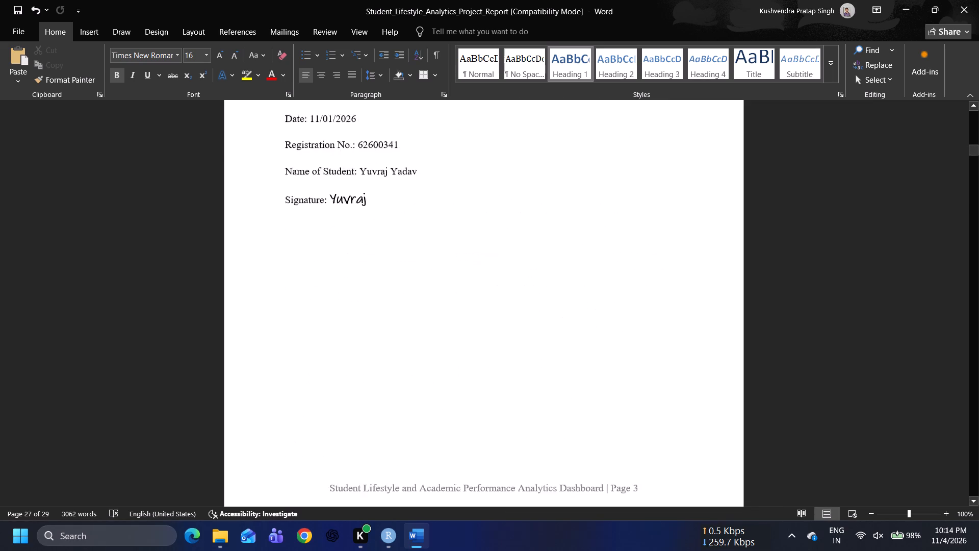
Delete the "4.8 Correlation Analysis" entry from the table of contents, including its empty line.
scroll(404, 282, "down", 13)
scroll(404, 282, "down", 9)
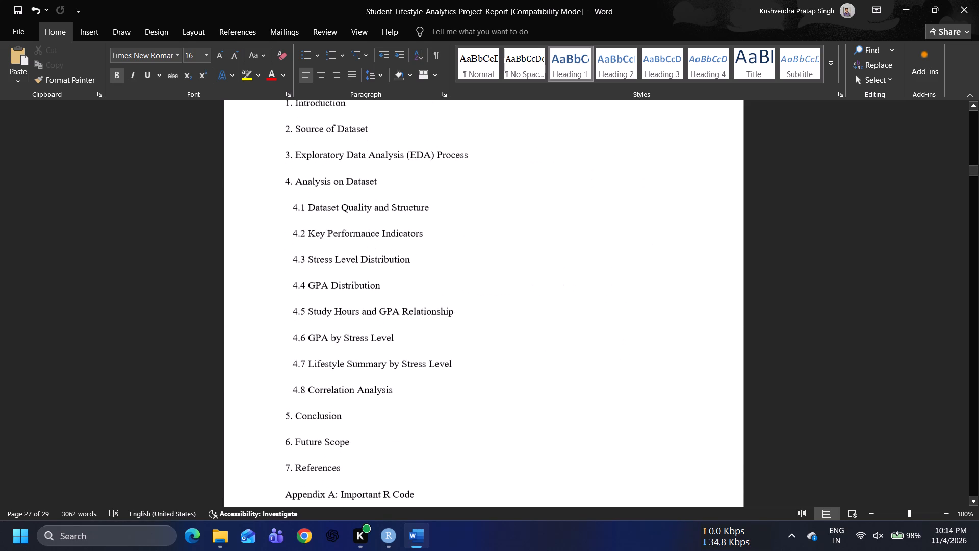
scroll(404, 282, "down", 1)
left_click(393, 382)
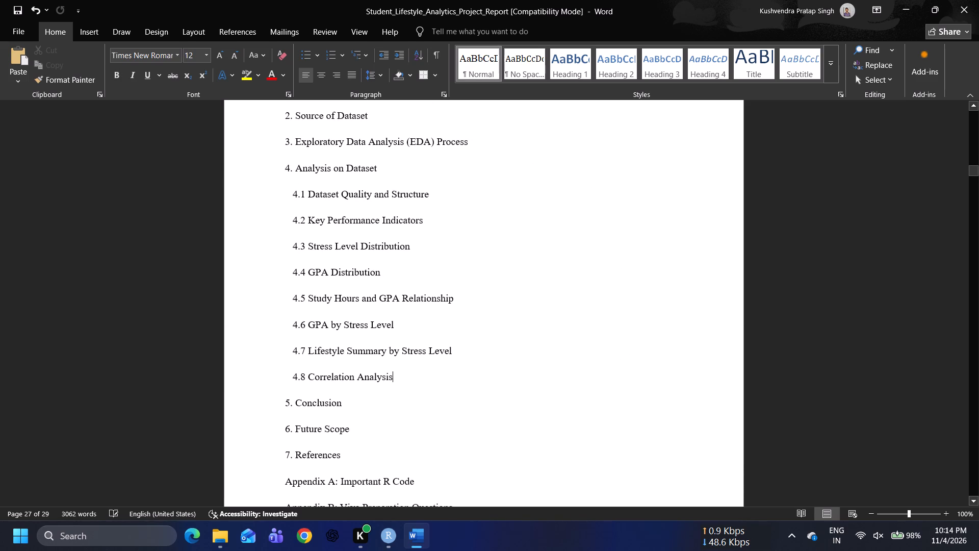
key("ctrl+BackSpace")
key("ctrl+BackSpace")
key("ctrl+BackSpace")
key("BackSpace")
key("BackSpace")
key("BackSpace")
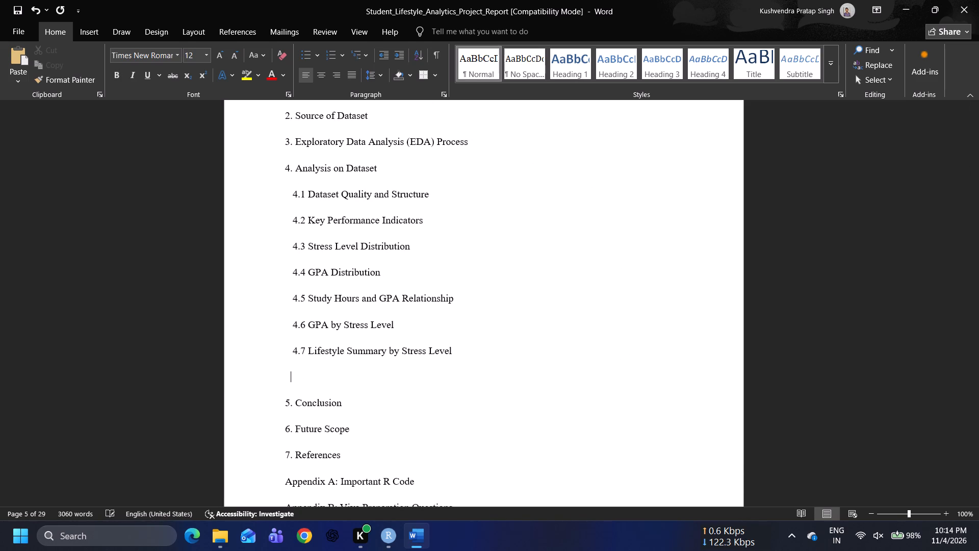
key("BackSpace")
key("BackSpace")
key("BackSpace")
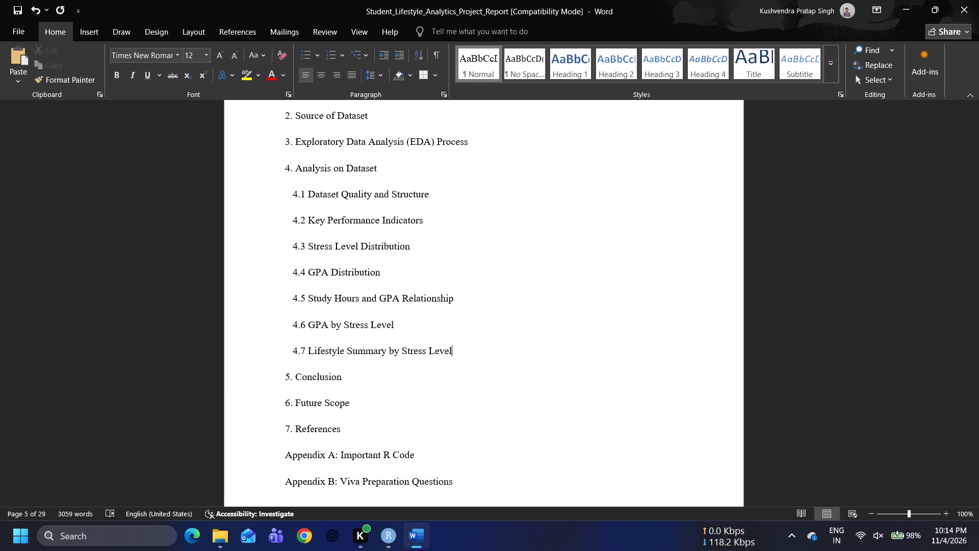
Check the remaining table of contents entries and the List of Figures, then return to the front pages.
scroll(369, 386, "down", 4)
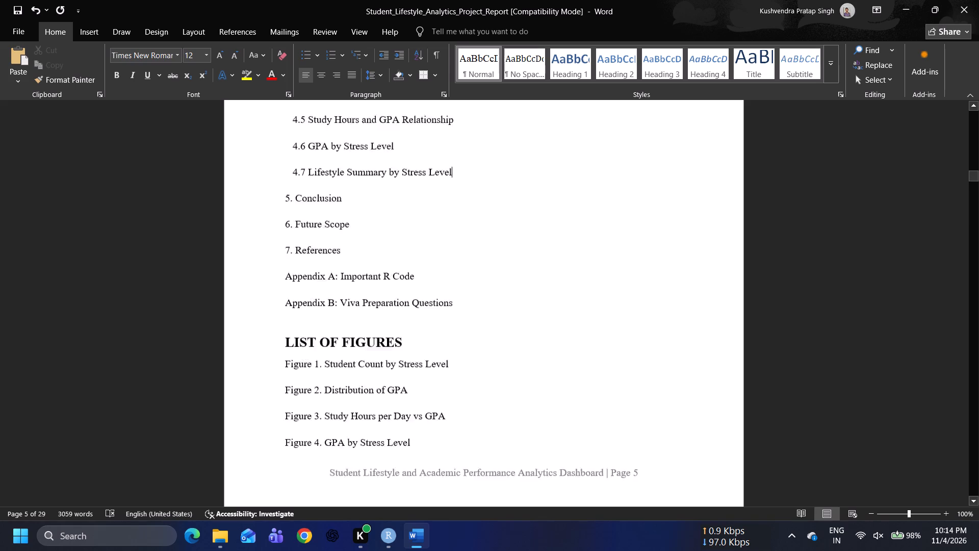
scroll(369, 386, "down", 9)
scroll(369, 386, "up", 20)
scroll(369, 386, "up", 10)
scroll(369, 386, "down", 1)
scroll(369, 386, "up", 5)
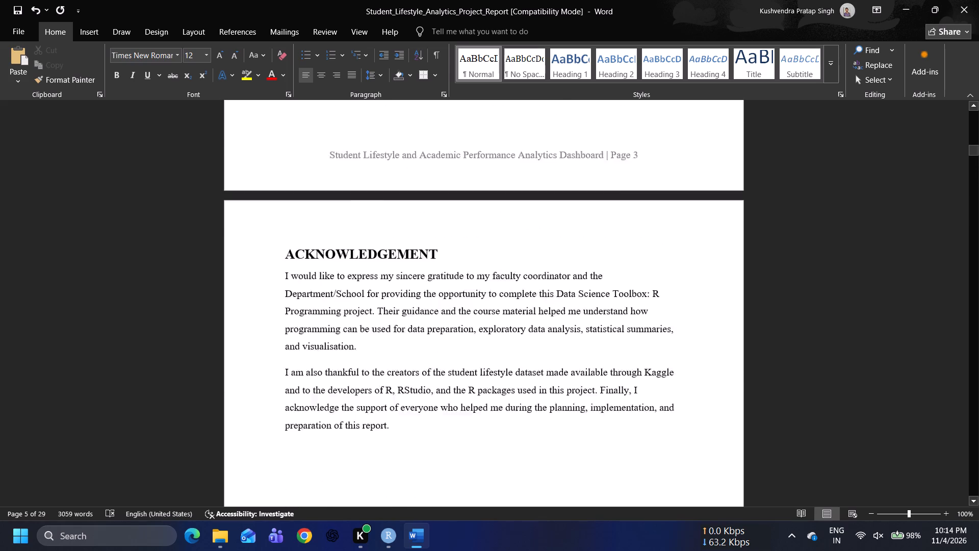
scroll(369, 386, "up", 20)
scroll(369, 386, "up", 20)
scroll(369, 386, "up", 4)
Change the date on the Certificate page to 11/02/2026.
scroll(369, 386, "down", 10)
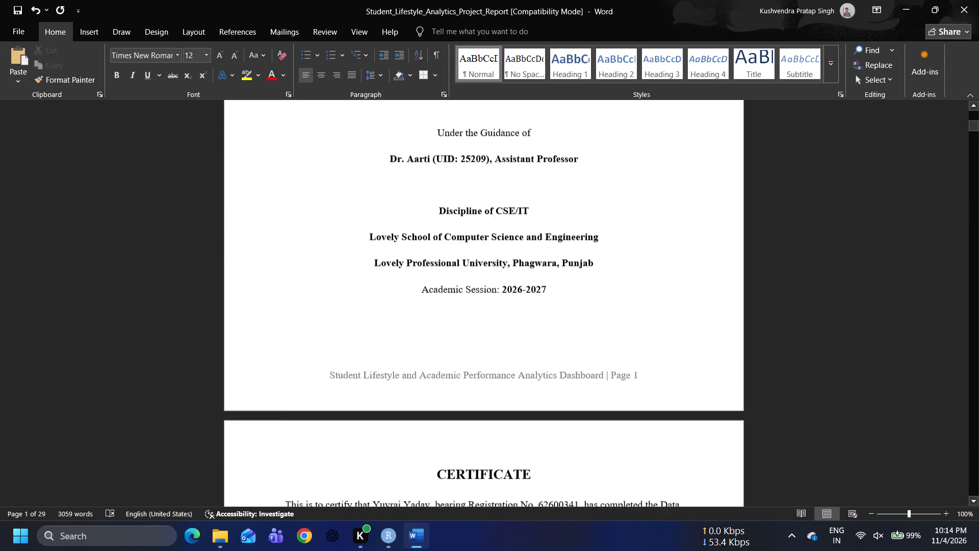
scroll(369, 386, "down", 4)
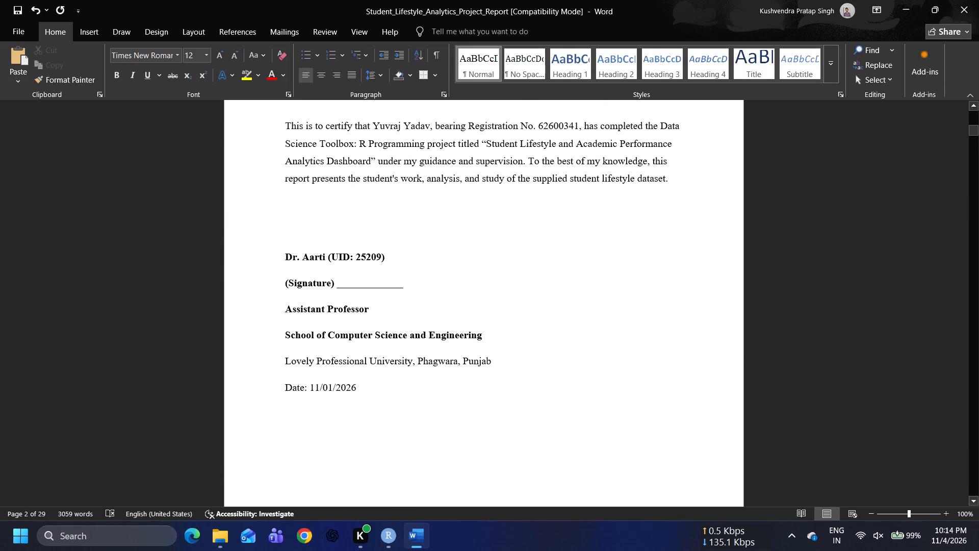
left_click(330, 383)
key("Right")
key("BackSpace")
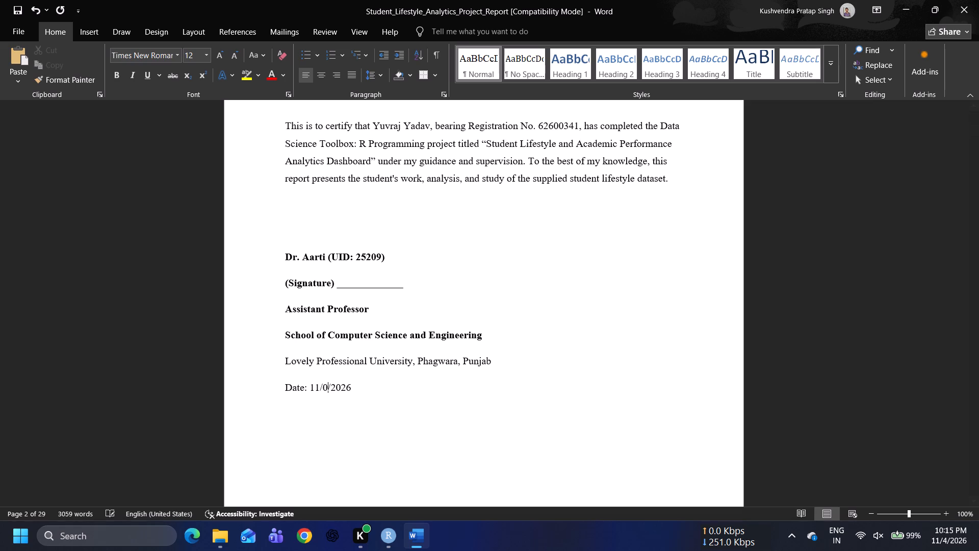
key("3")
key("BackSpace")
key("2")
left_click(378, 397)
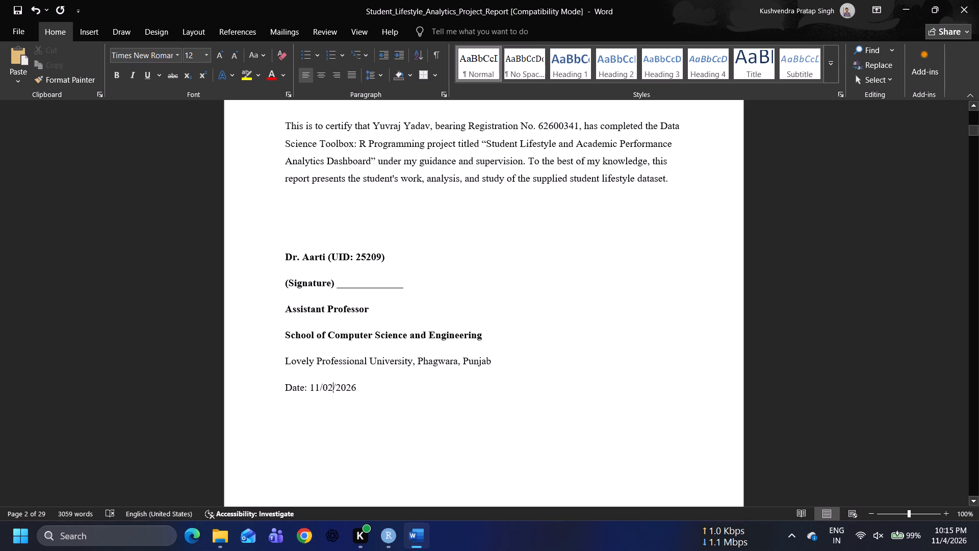
Set the date on the Certificate page to 11/04/2026.
scroll(378, 397, "down", 4)
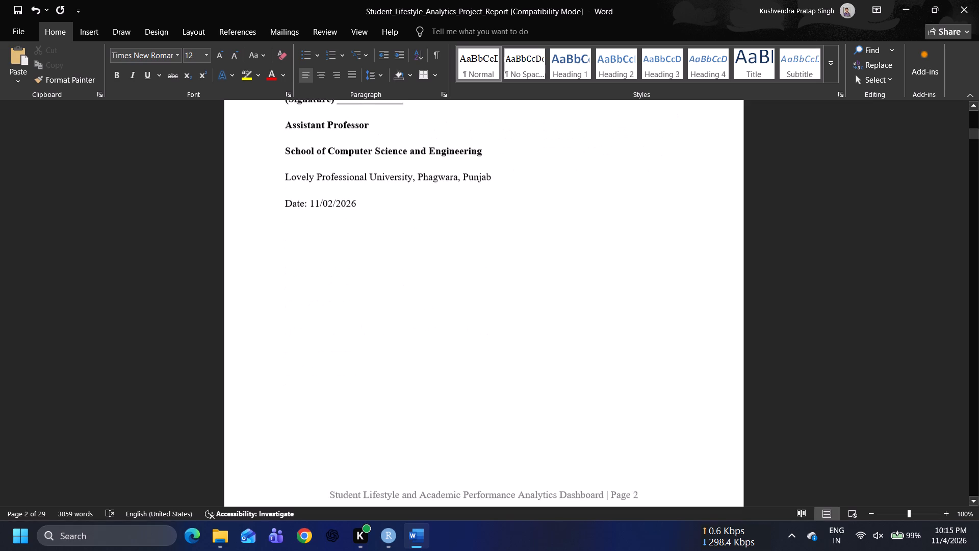
left_click(334, 205)
key("Left")
key("BackSpace")
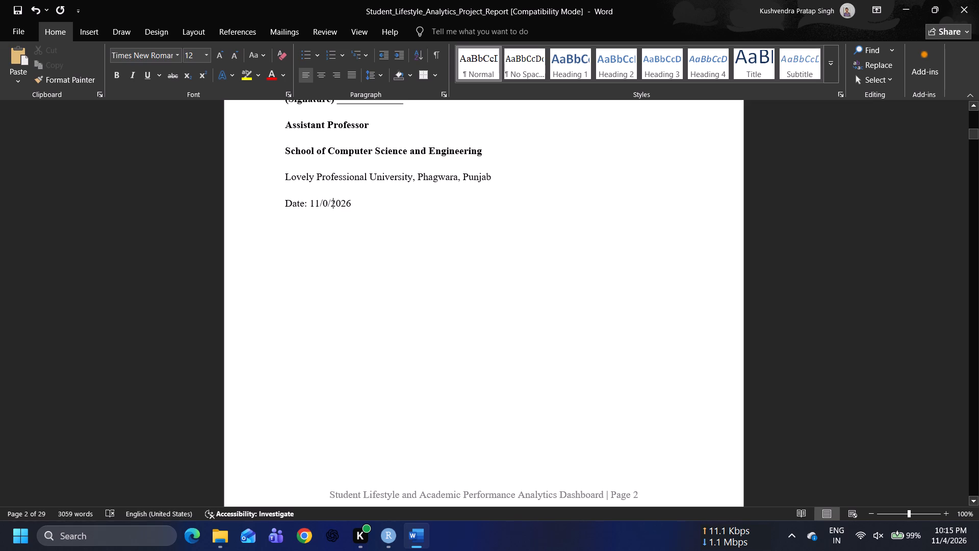
key("4")
left_click(362, 200)
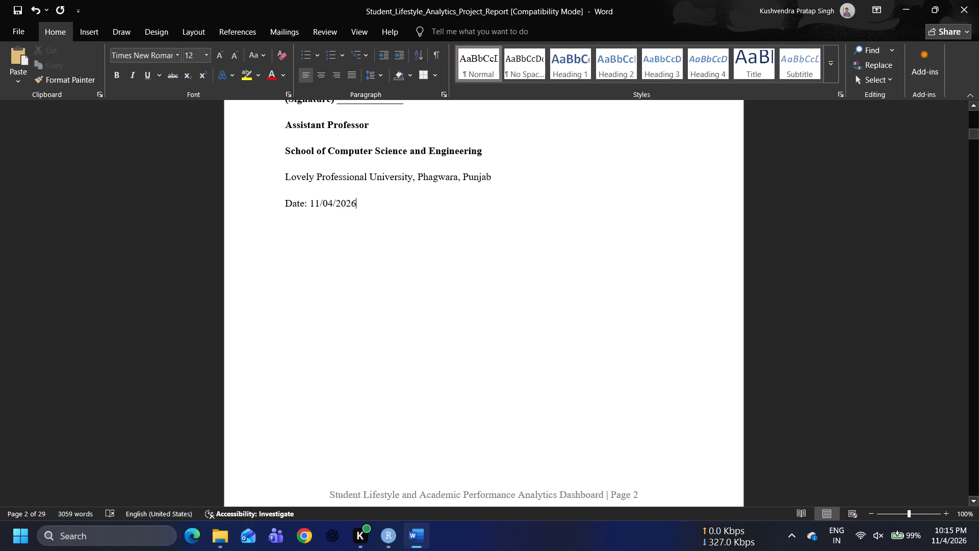
Set the date on the Declaration page to 11/04/2026.
scroll(362, 200, "down", 9)
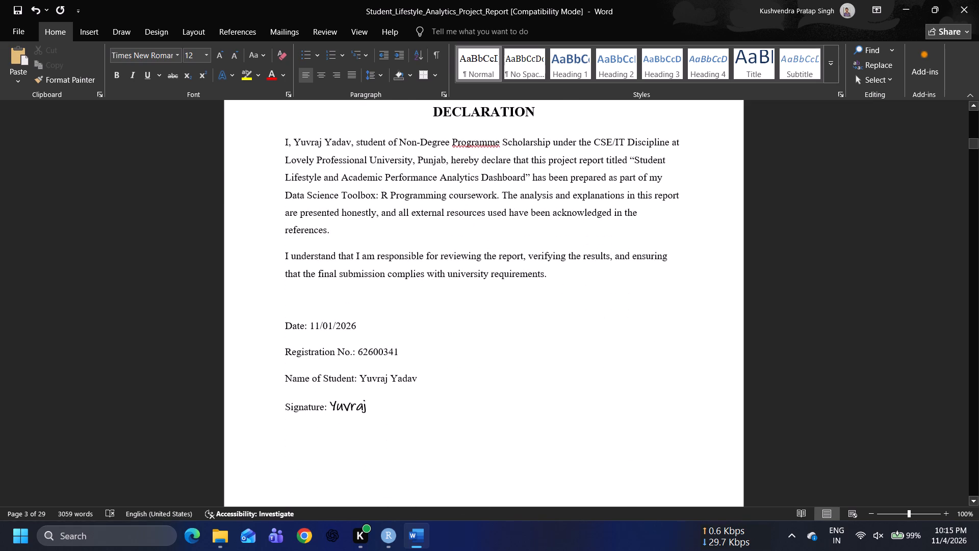
left_click(332, 321)
key("BackSpace")
key("4")
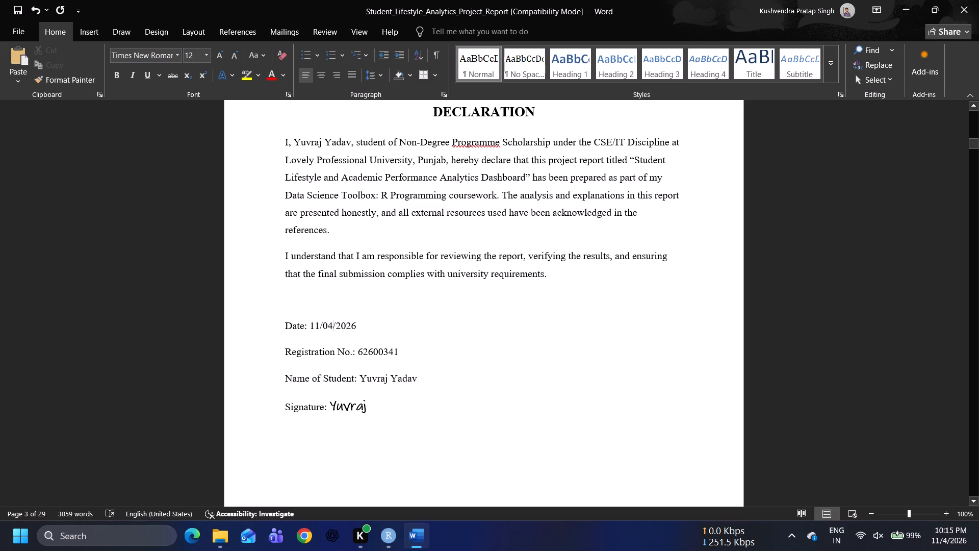
left_click(363, 327)
Skim the report from the Acknowledgement through the contents, Introduction and dataset limitations, then return to the title page.
scroll(363, 327, "down", 14)
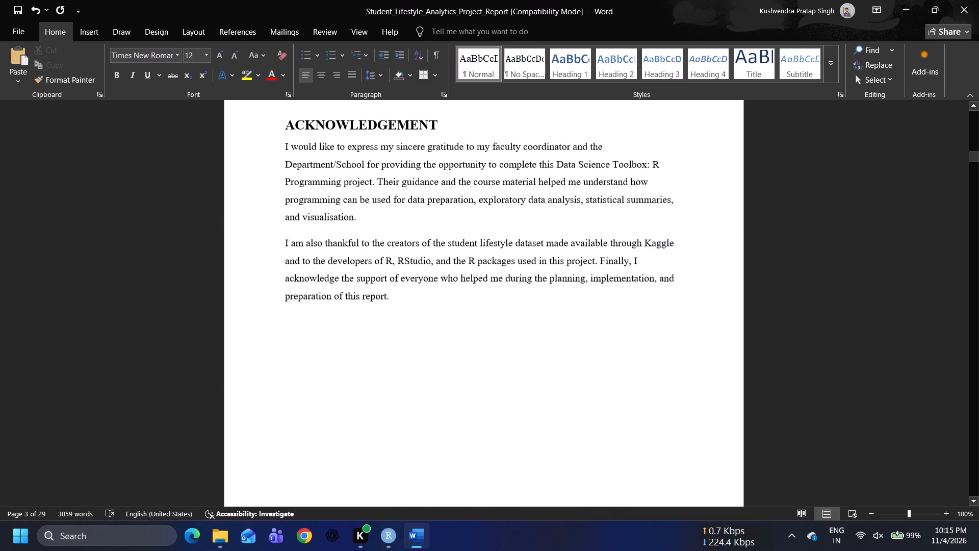
scroll(363, 327, "down", 14)
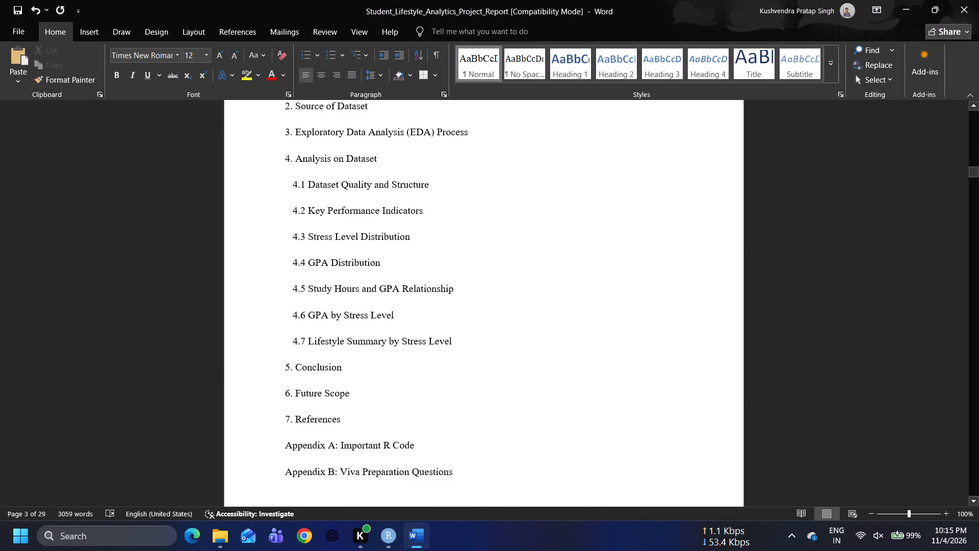
scroll(363, 327, "down", 14)
scroll(363, 327, "down", 8)
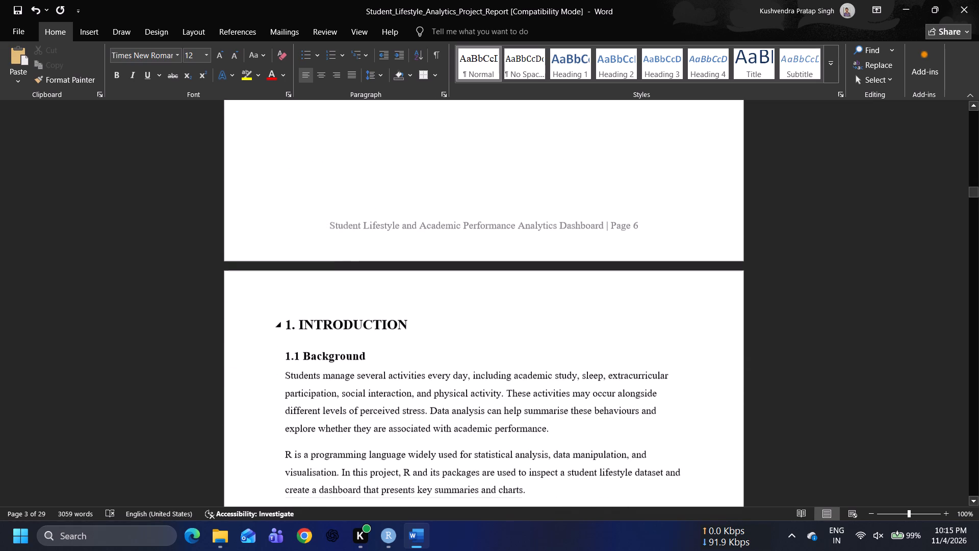
scroll(363, 327, "down", 7)
scroll(363, 327, "up", 3)
scroll(363, 327, "down", 4)
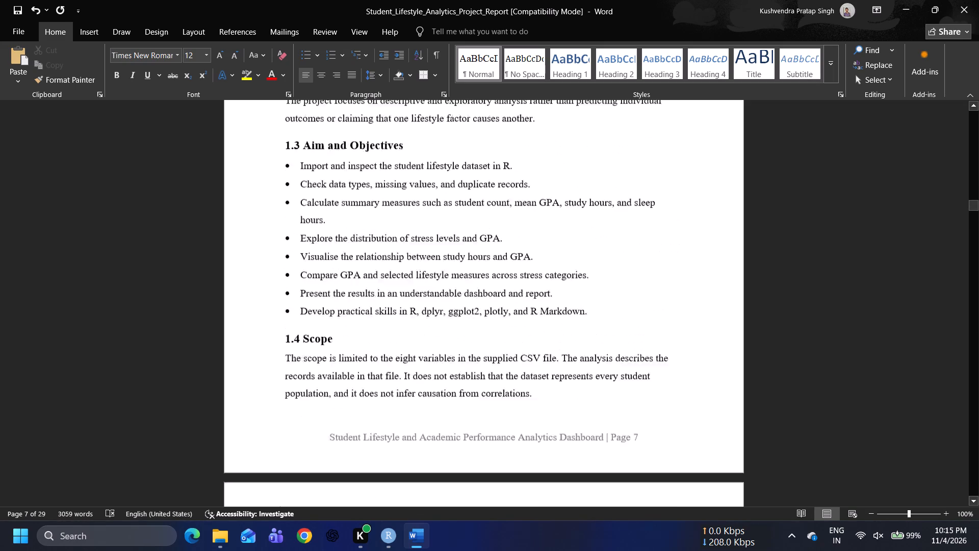
scroll(363, 327, "down", 20)
scroll(363, 327, "down", 19)
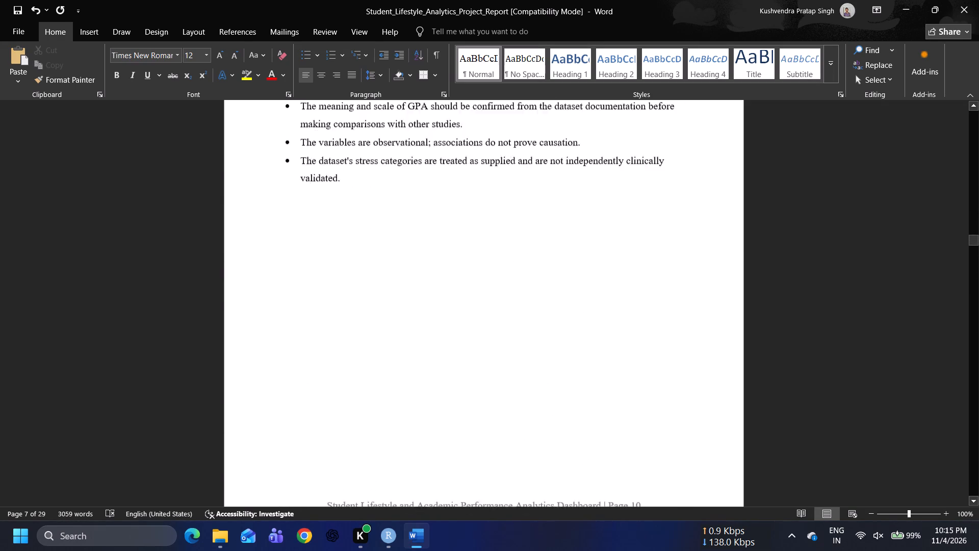
scroll(363, 327, "down", 2)
scroll(363, 327, "up", 20)
scroll(363, 327, "up", 20)
scroll(363, 327, "up", 20)
scroll(363, 327, "up", 20)
scroll(363, 327, "up", 20)
scroll(363, 327, "up", 20)
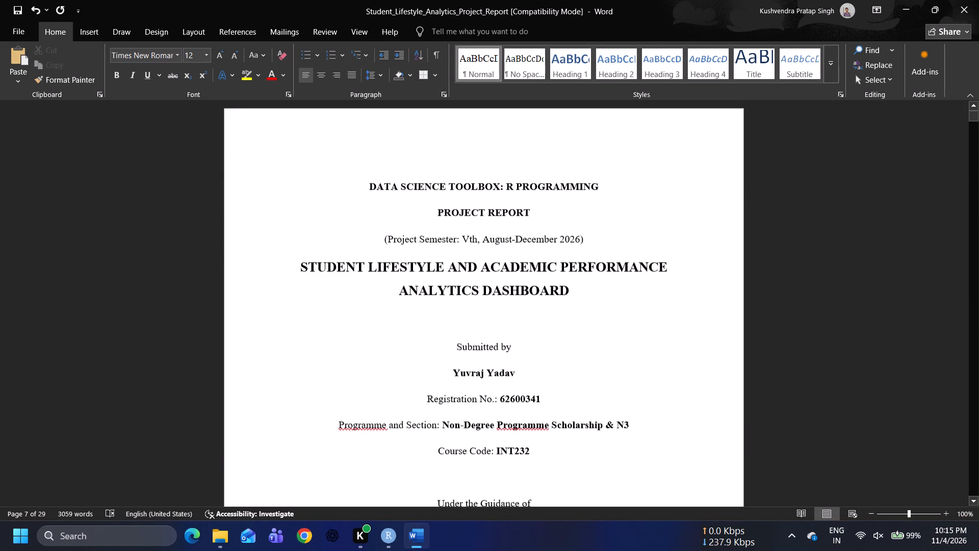
scroll(363, 327, "up", 20)
scroll(363, 327, "up", 20)
scroll(363, 327, "up", 20)
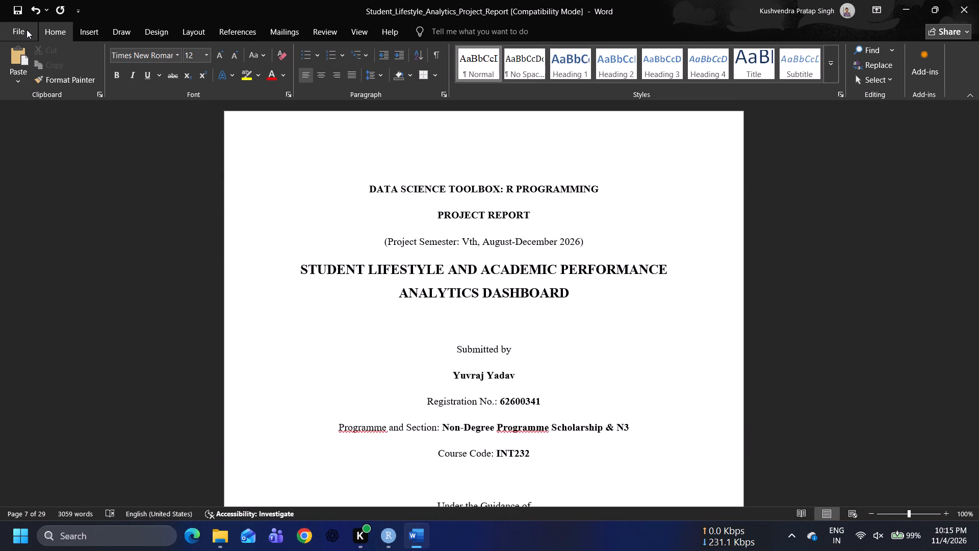
Save the report.
left_click(27, 30)
left_click(62, 185)
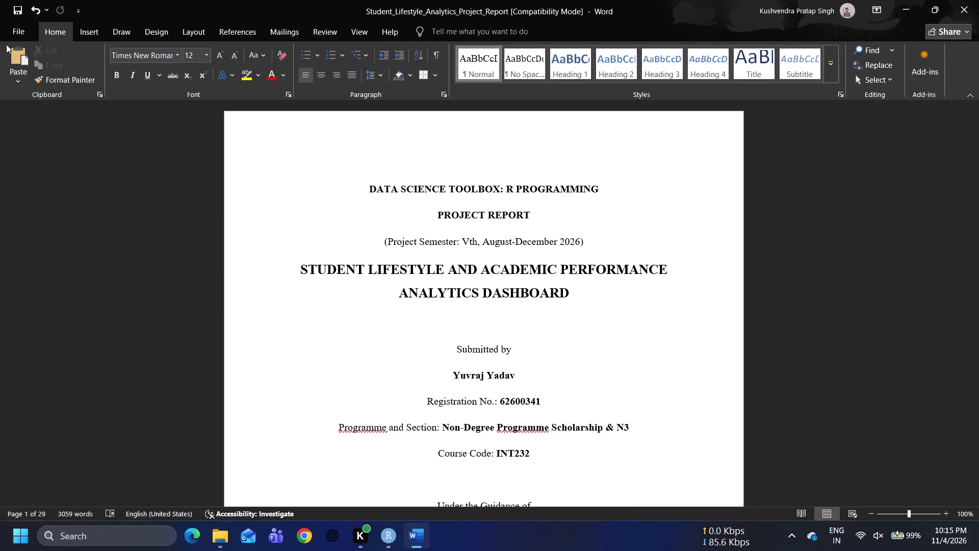
Prepare a PDF copy of the report in the R Programming folder under Vth Semester Syllabus on Local Disk (D:).
left_click(16, 30)
left_click(58, 208)
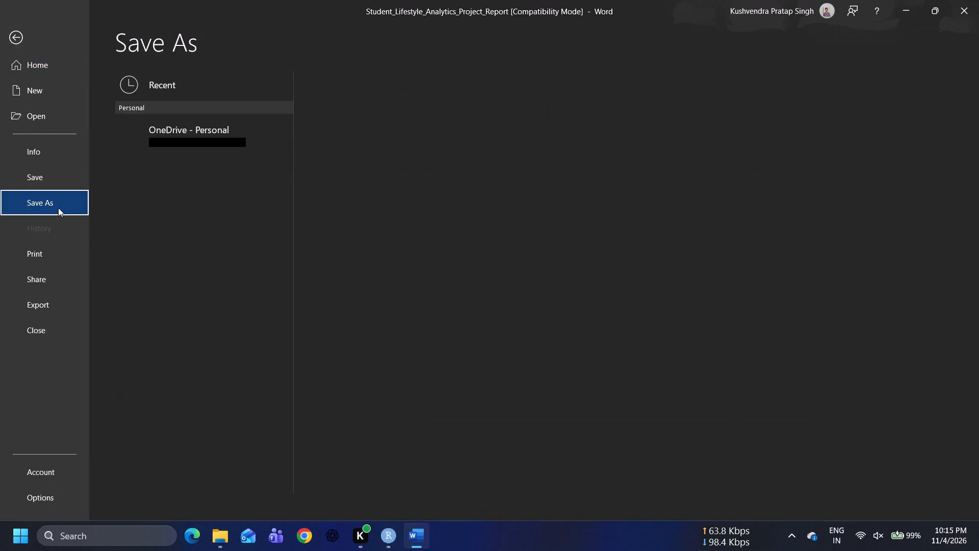
left_click(163, 319)
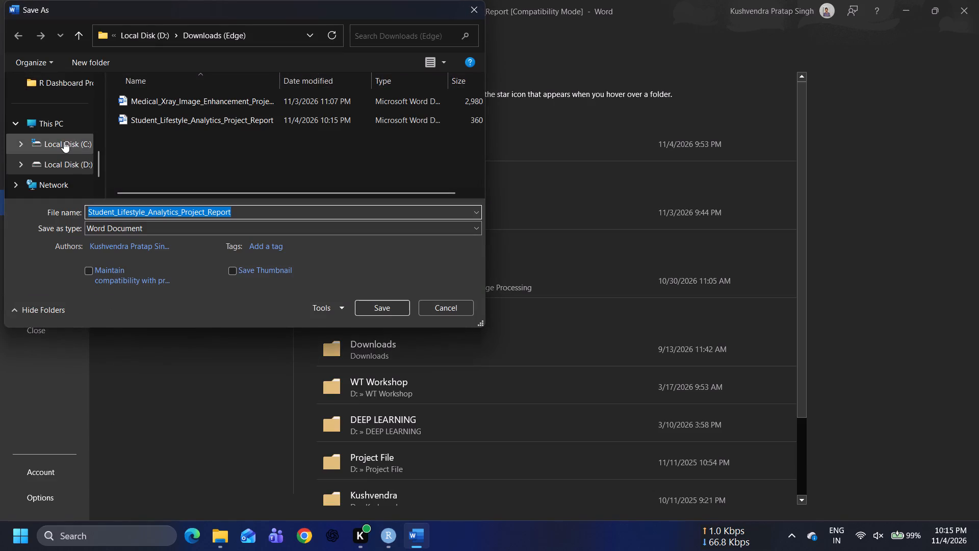
scroll(64, 141, "down", 2)
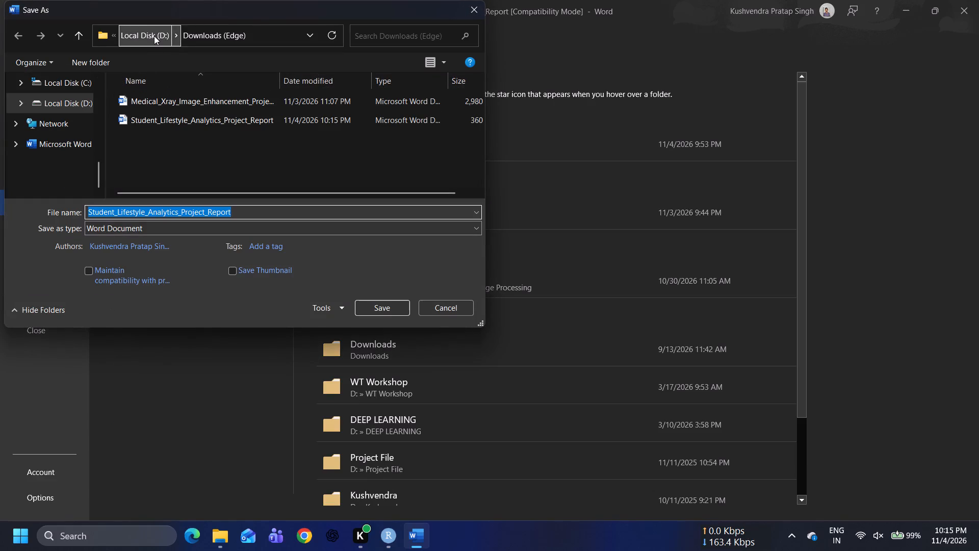
left_click(154, 36)
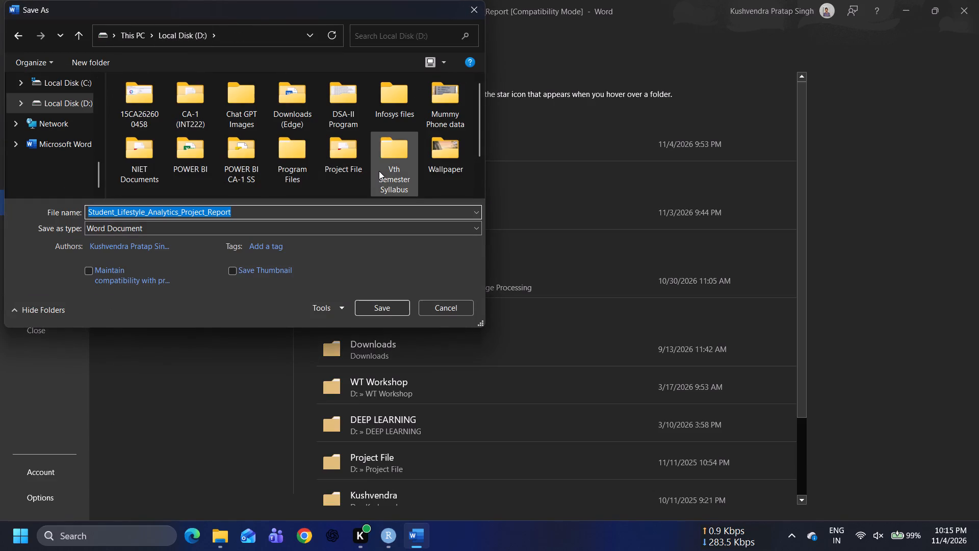
left_click(379, 171)
double_click(379, 171)
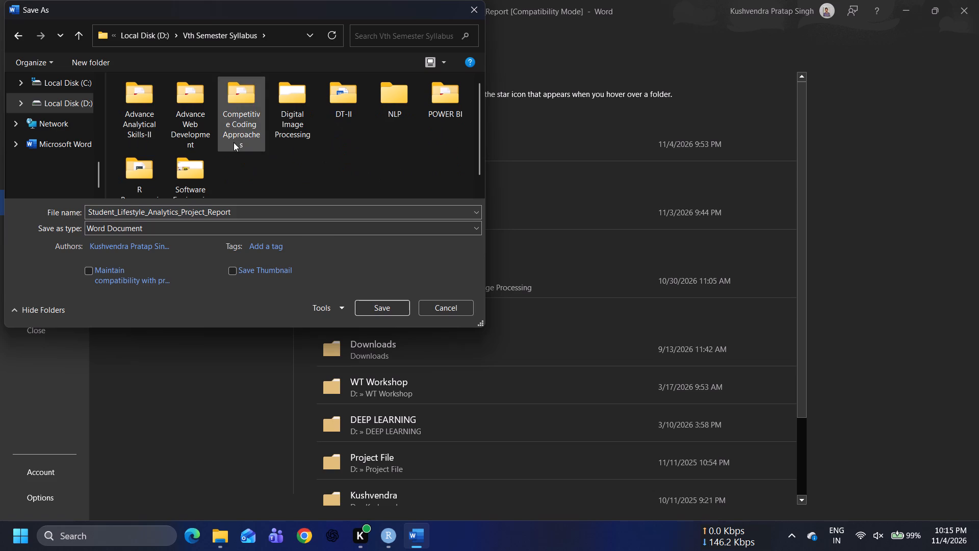
scroll(319, 141, "down", 2)
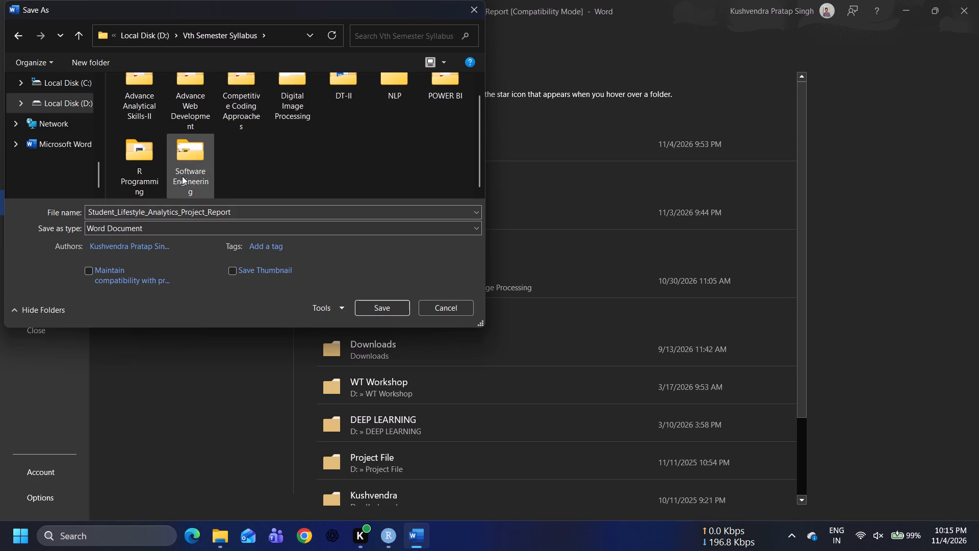
double_click(153, 171)
left_click(205, 178)
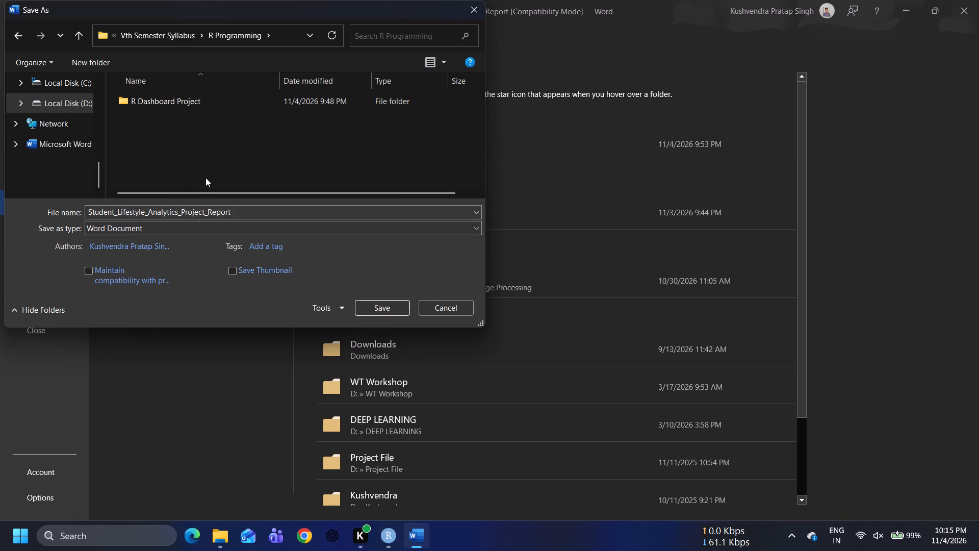
left_click(265, 223)
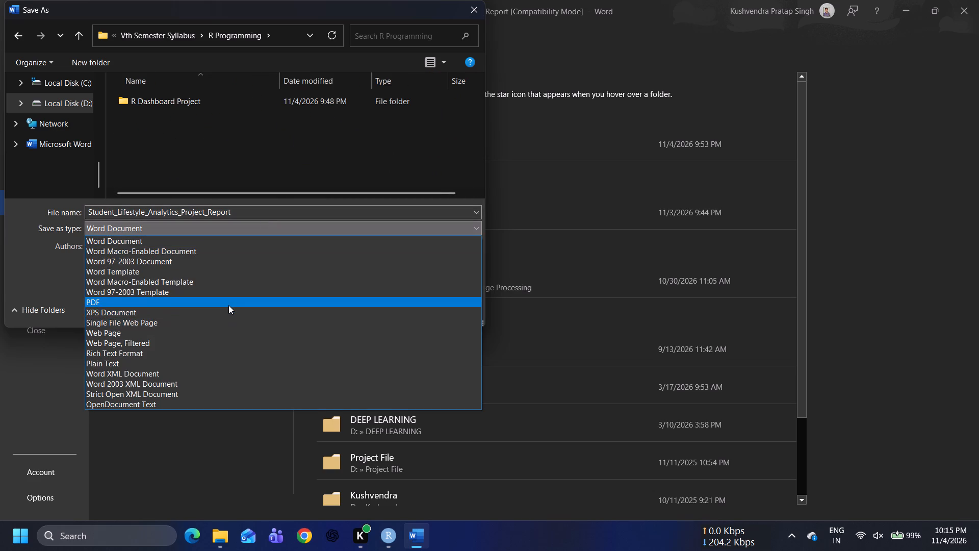
left_click(228, 305)
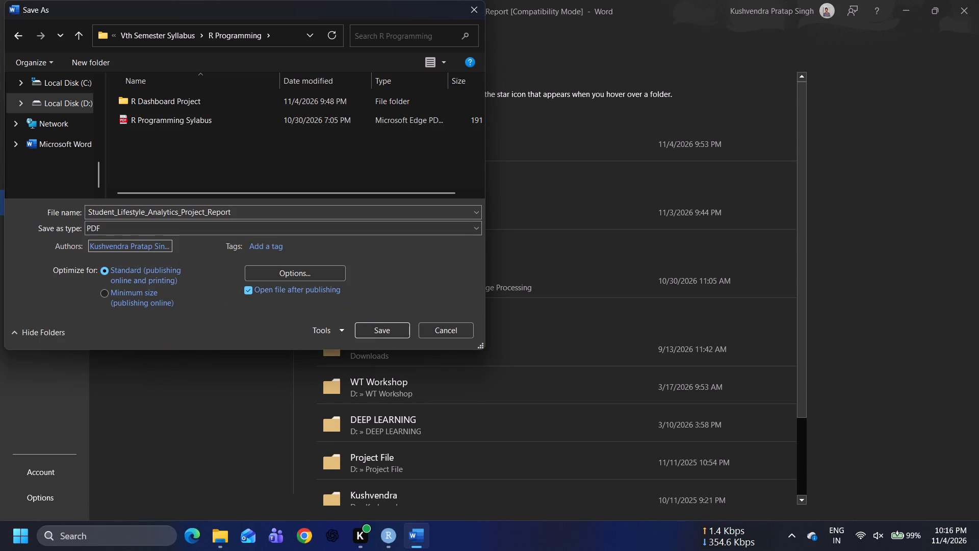
Replace the PDF's author with the student's name from the title page and save the PDF.
left_click(164, 243)
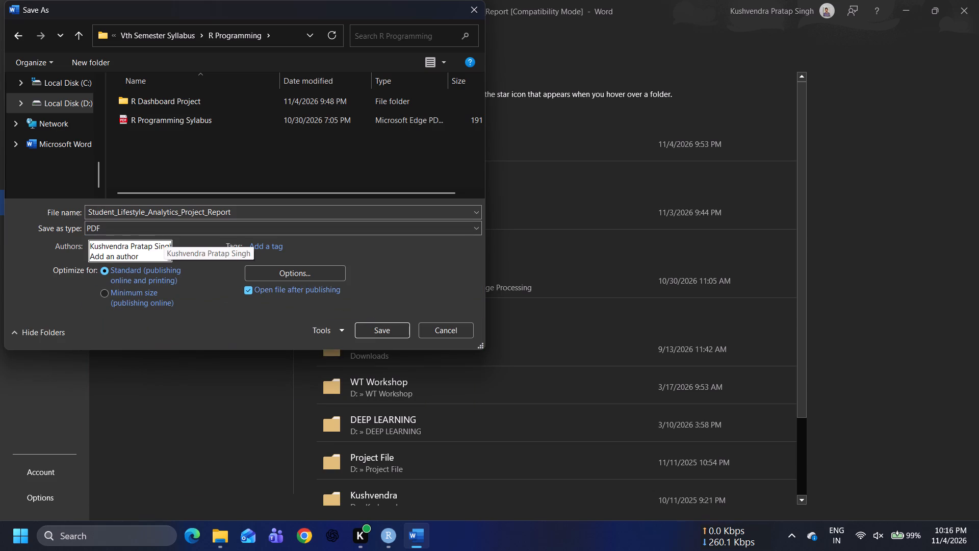
key("Right")
key("Right")
key("ctrl+BackSpace")
key("ctrl+BackSpace")
key("ctrl+BackSpace")
key("ctrl+BackSpace")
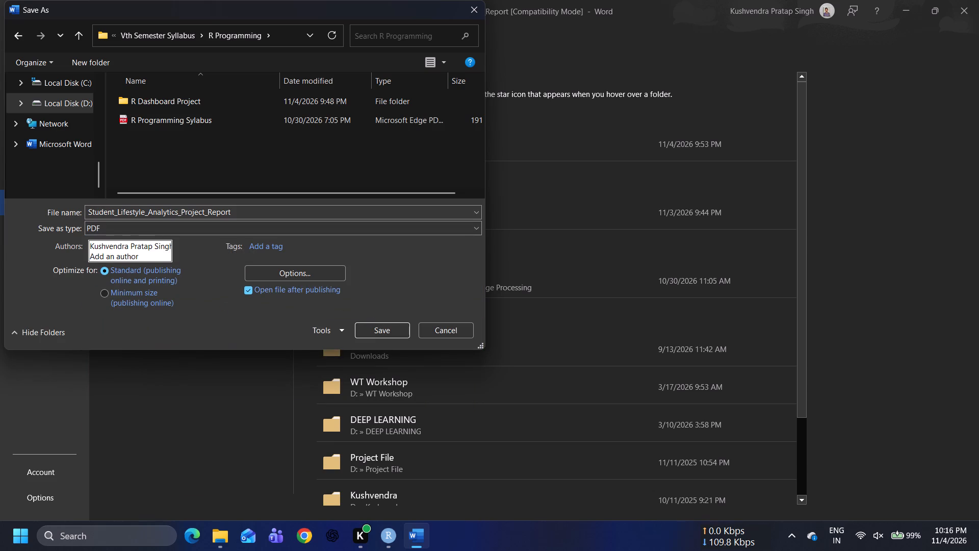
key("ctrl+BackSpace")
key("BackSpace")
key("BackSpace")
key("BackSpace")
key("BackSpace")
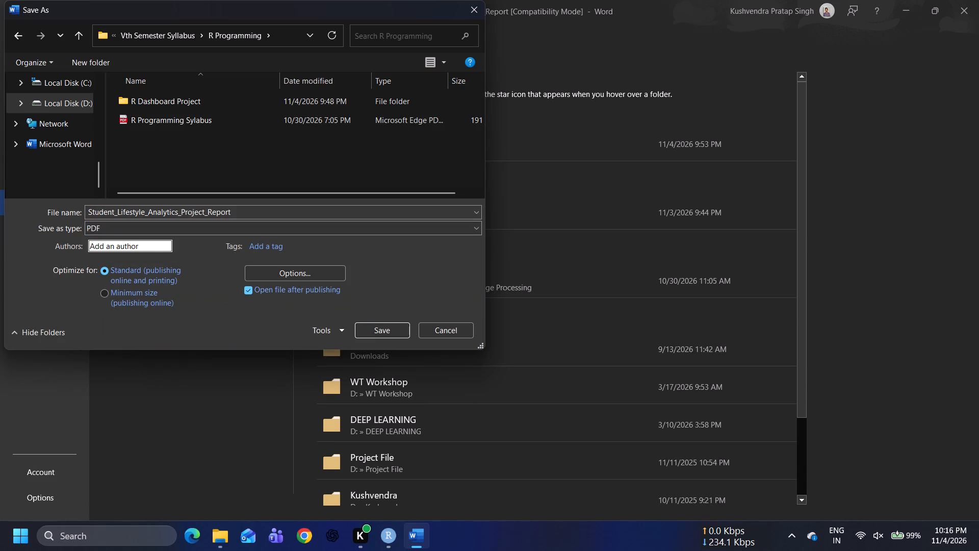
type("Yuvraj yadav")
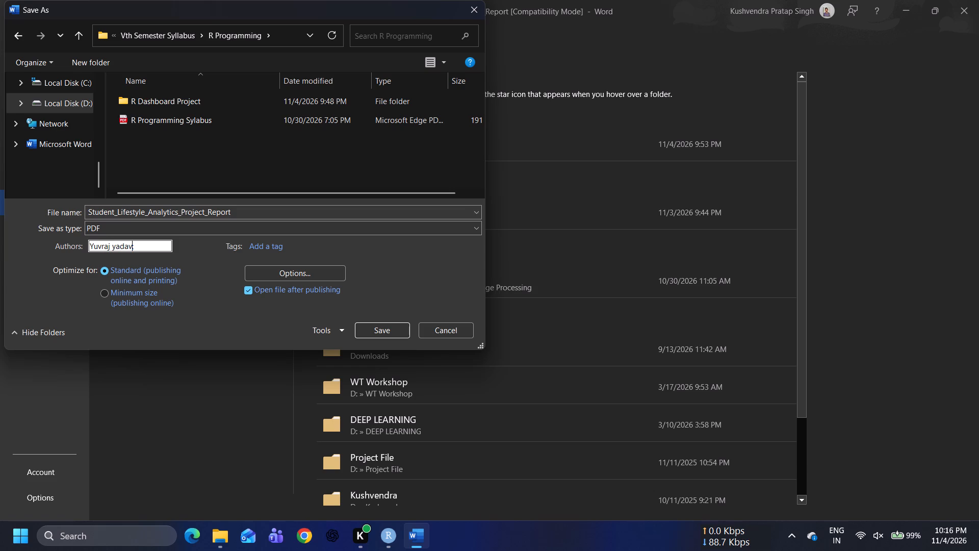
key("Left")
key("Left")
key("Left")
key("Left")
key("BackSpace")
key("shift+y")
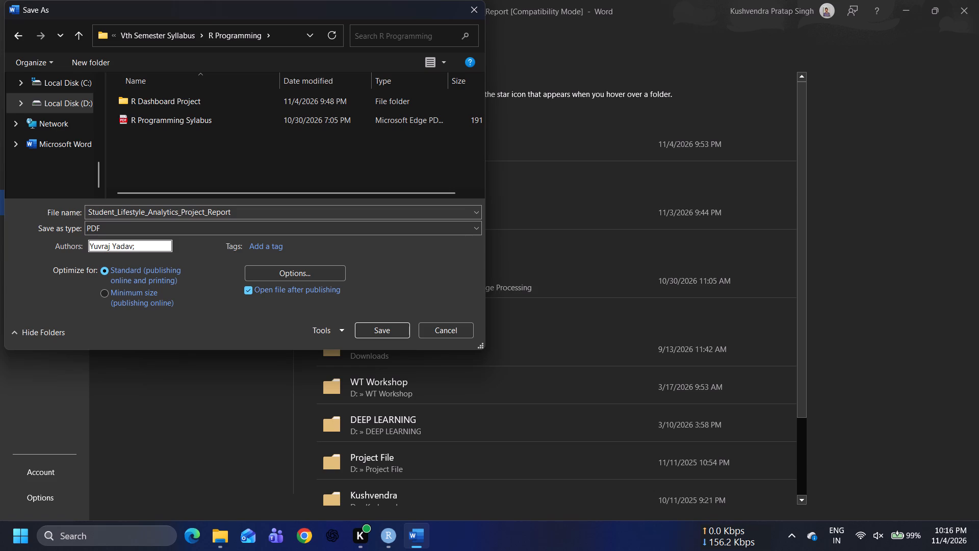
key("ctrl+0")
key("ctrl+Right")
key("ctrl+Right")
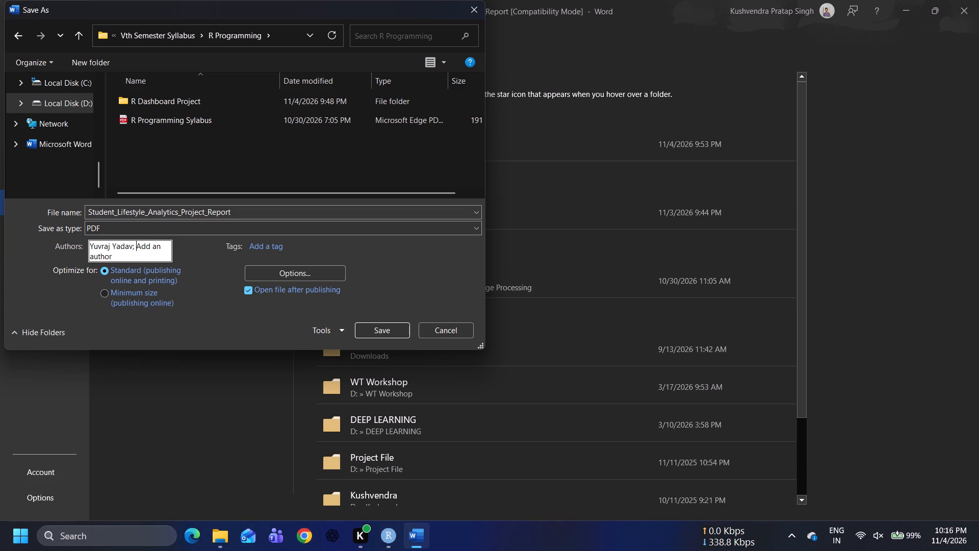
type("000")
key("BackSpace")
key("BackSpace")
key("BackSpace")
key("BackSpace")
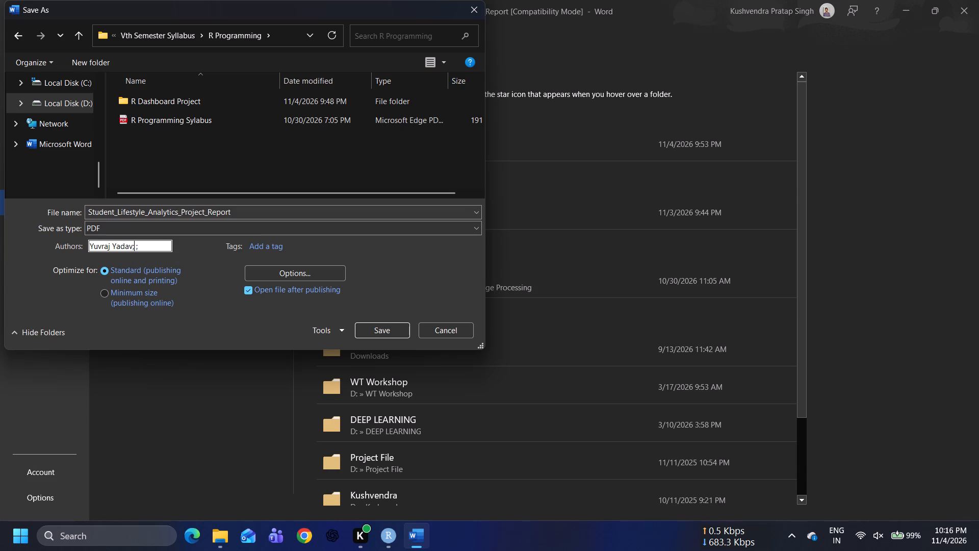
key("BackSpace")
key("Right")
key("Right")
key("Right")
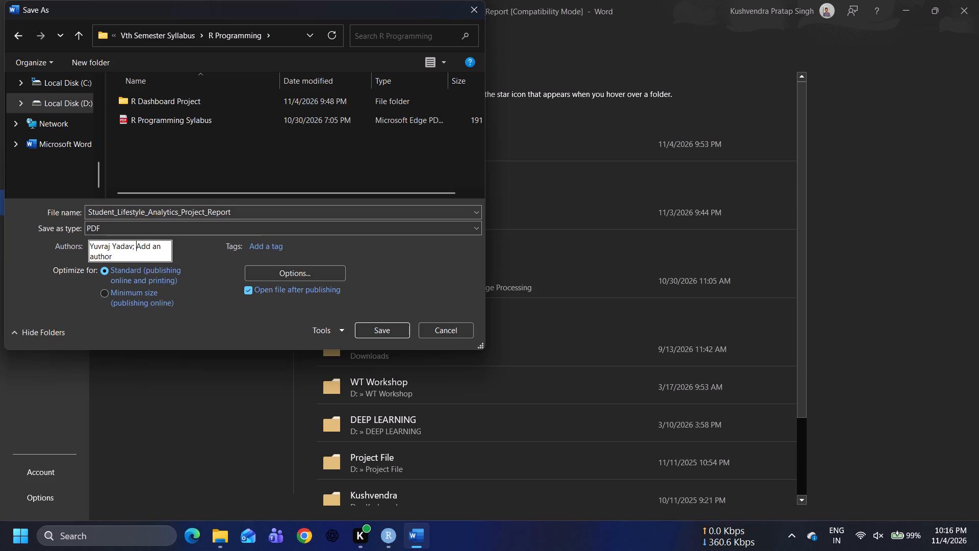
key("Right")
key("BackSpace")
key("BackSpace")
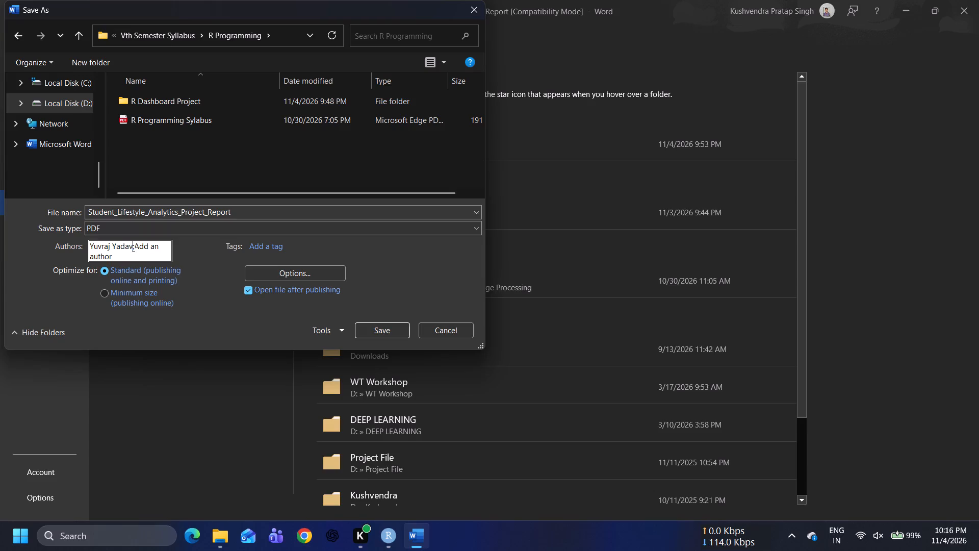
left_click(377, 328)
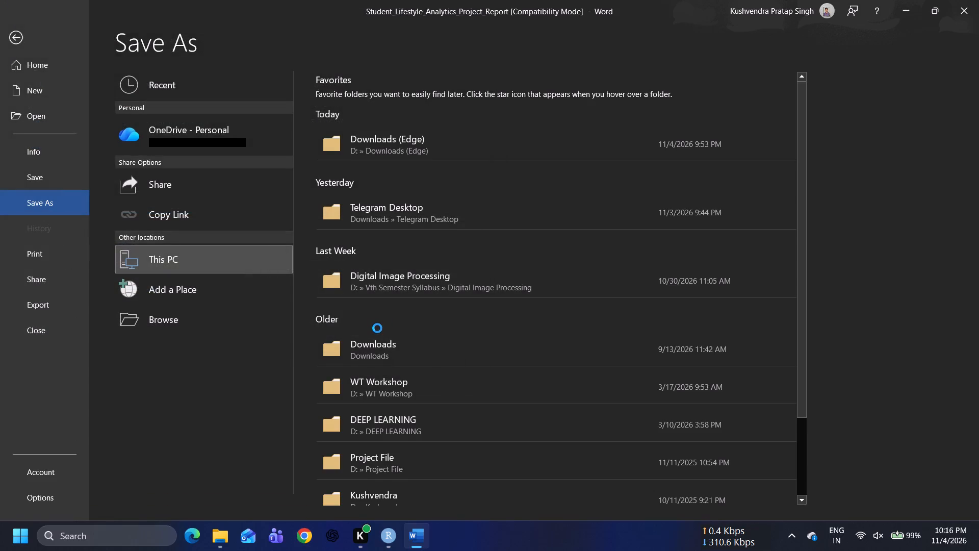
Skim the exported PDF in Edge from the title page through the contents and analysis sections to the References.
scroll(377, 328, "down", 1)
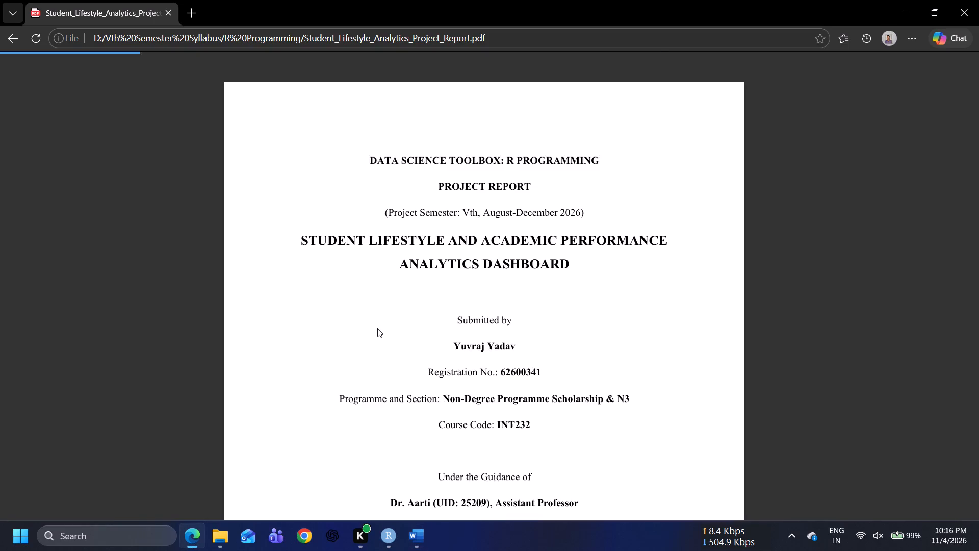
scroll(377, 328, "down", 1)
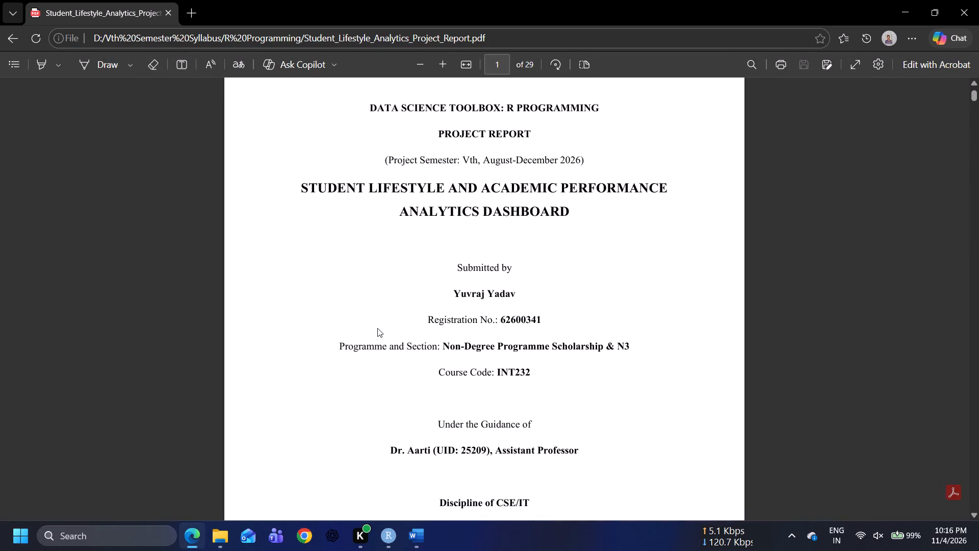
scroll(377, 328, "down", 6)
scroll(377, 328, "down", 20)
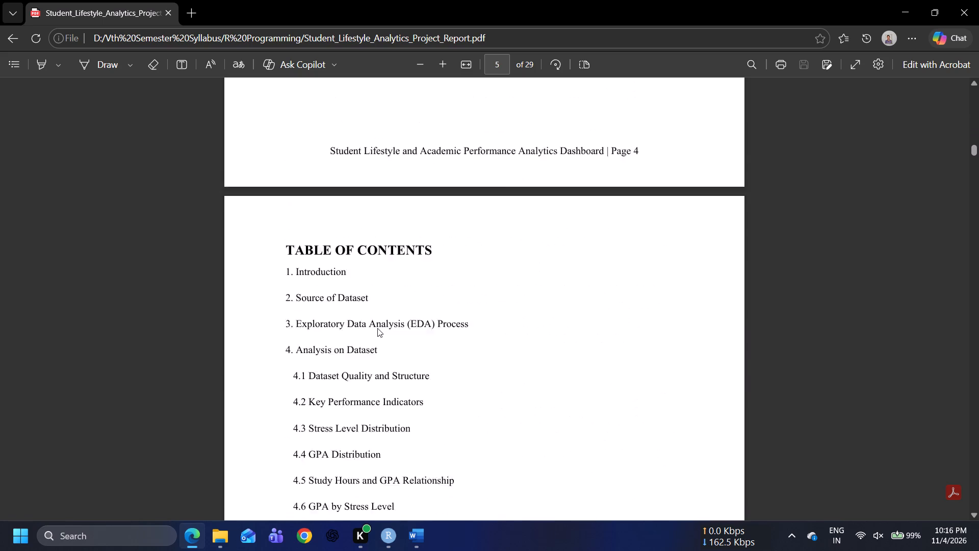
scroll(377, 328, "down", 10)
scroll(377, 328, "up", 20)
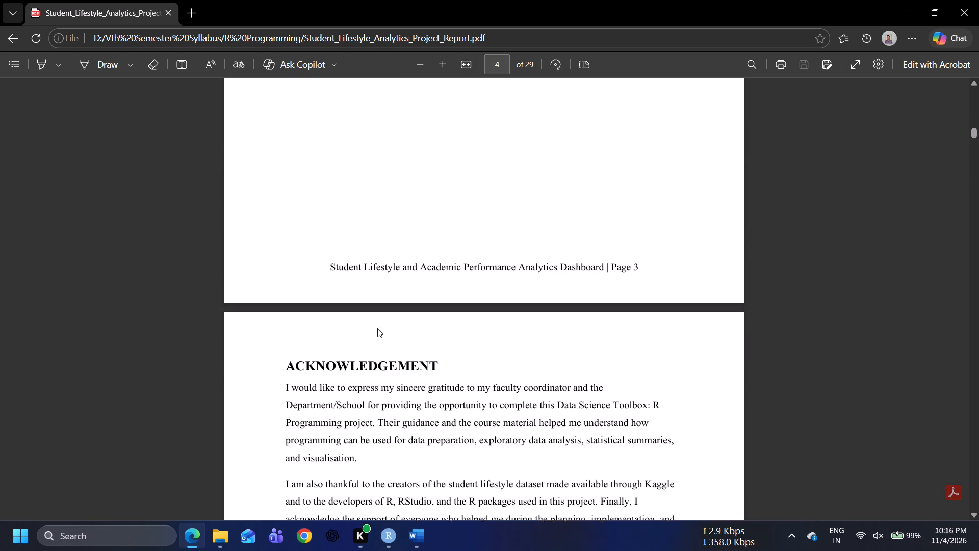
scroll(377, 328, "up", 1)
scroll(377, 328, "down", 20)
scroll(377, 328, "down", 14)
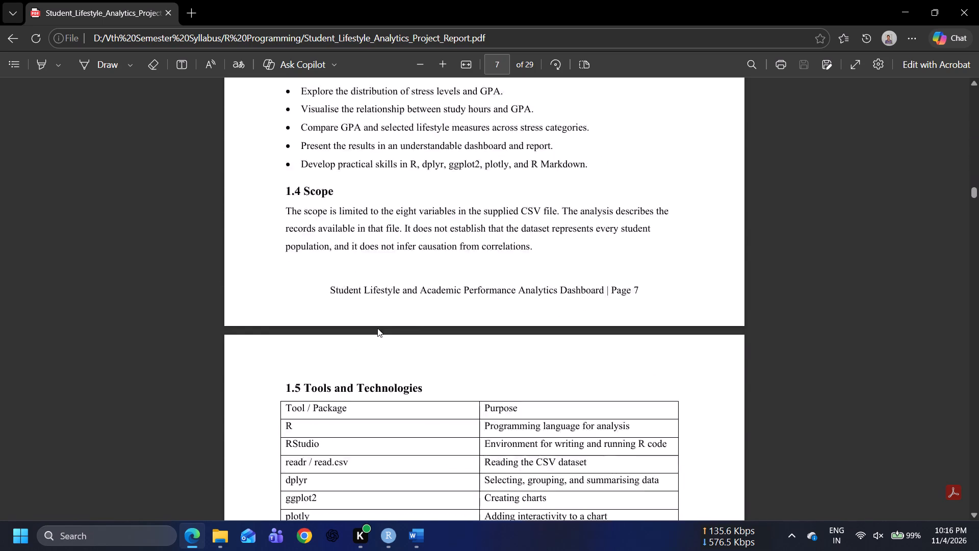
scroll(377, 328, "down", 20)
scroll(377, 328, "down", 20)
scroll(377, 328, "down", 20)
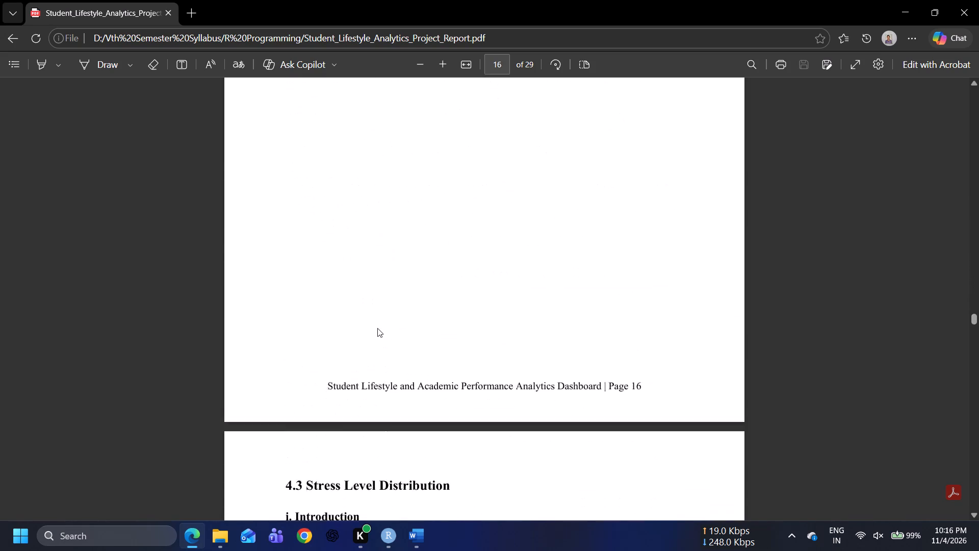
scroll(377, 328, "down", 20)
scroll(377, 328, "down", 20)
scroll(377, 328, "down", 20)
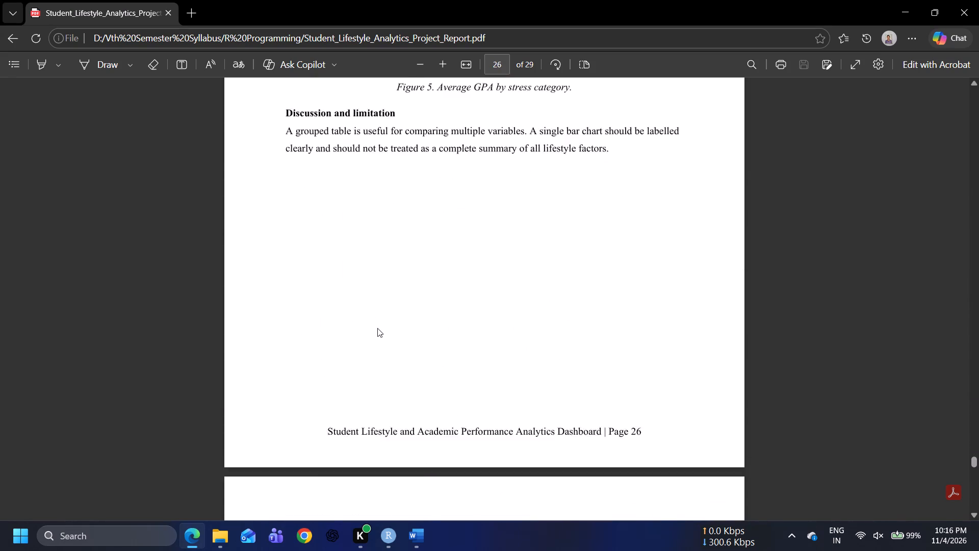
scroll(377, 328, "down", 9)
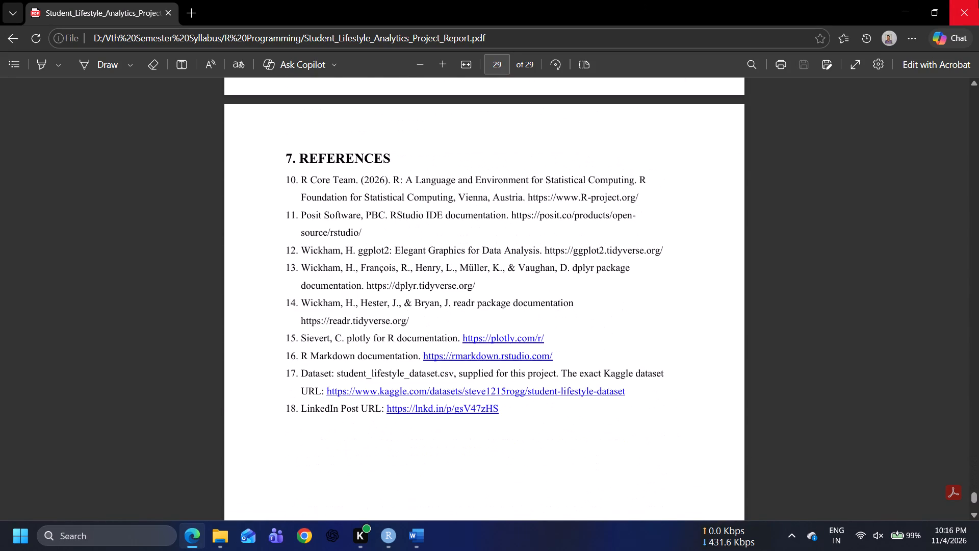
Open the LinkedIn post link in the References and review the post's text, video and comments, dismissing the sign-in prompt.
left_click(484, 410)
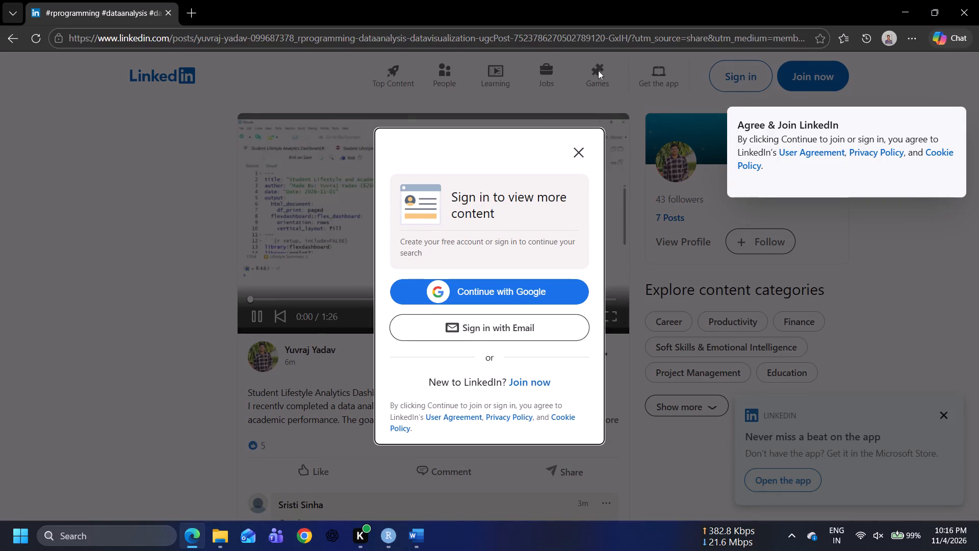
left_click(579, 147)
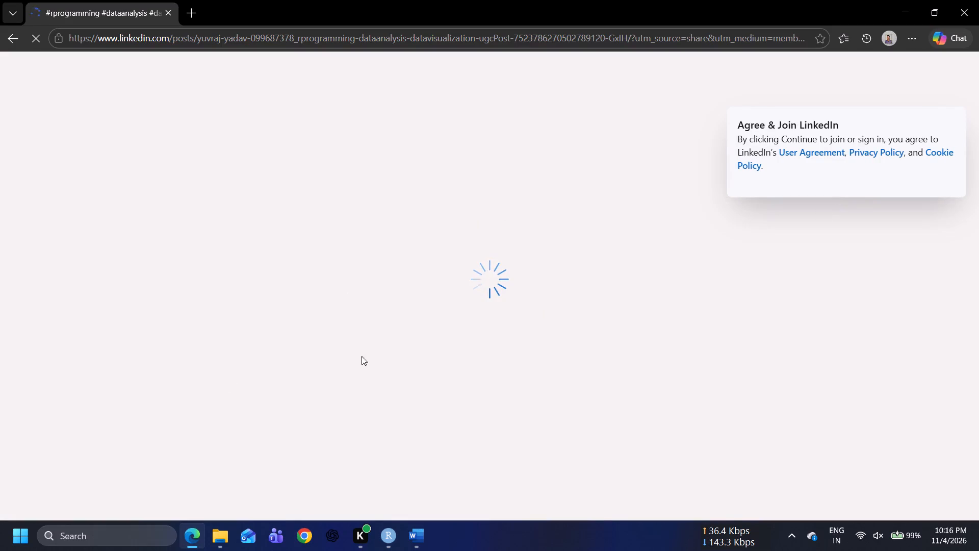
scroll(301, 237, "down", 1)
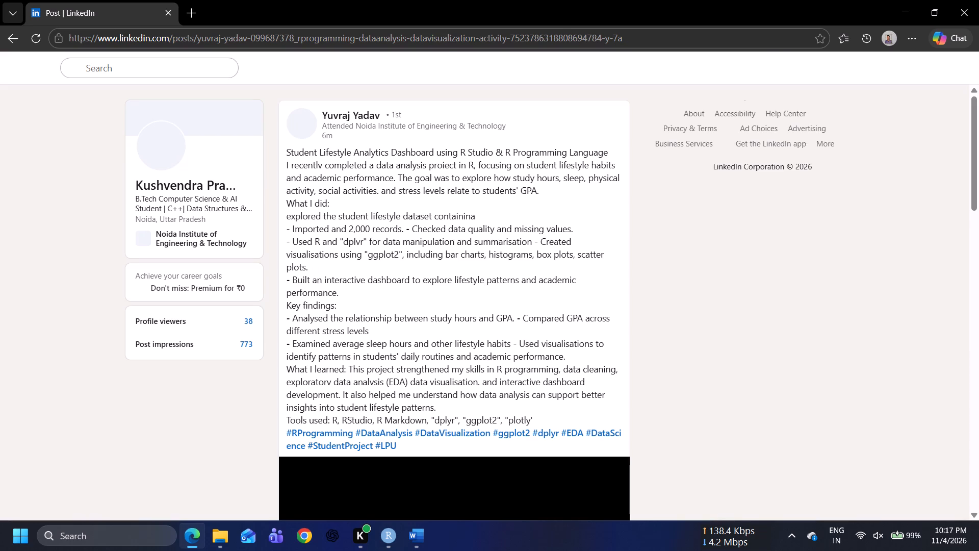
scroll(301, 237, "down", 1)
scroll(366, 309, "down", 5)
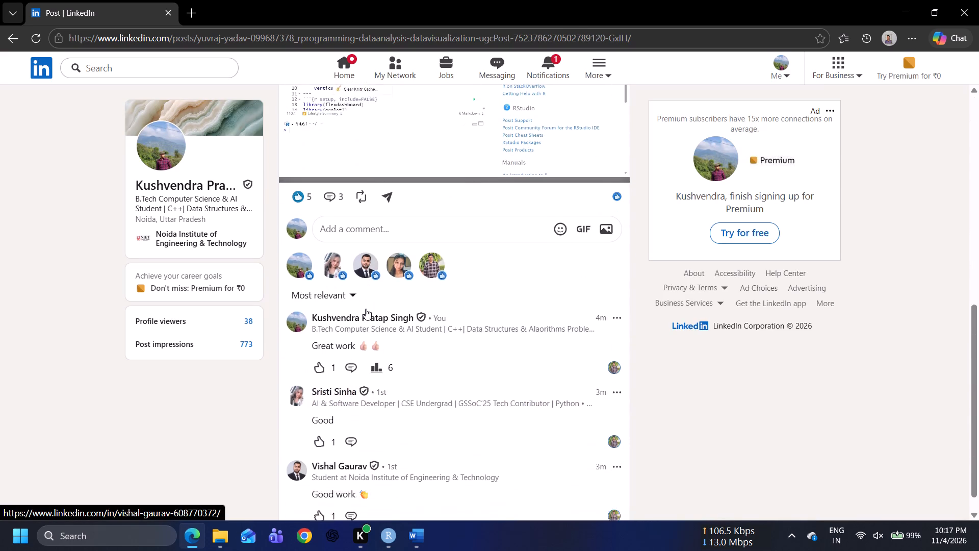
scroll(410, 317, "down", 2)
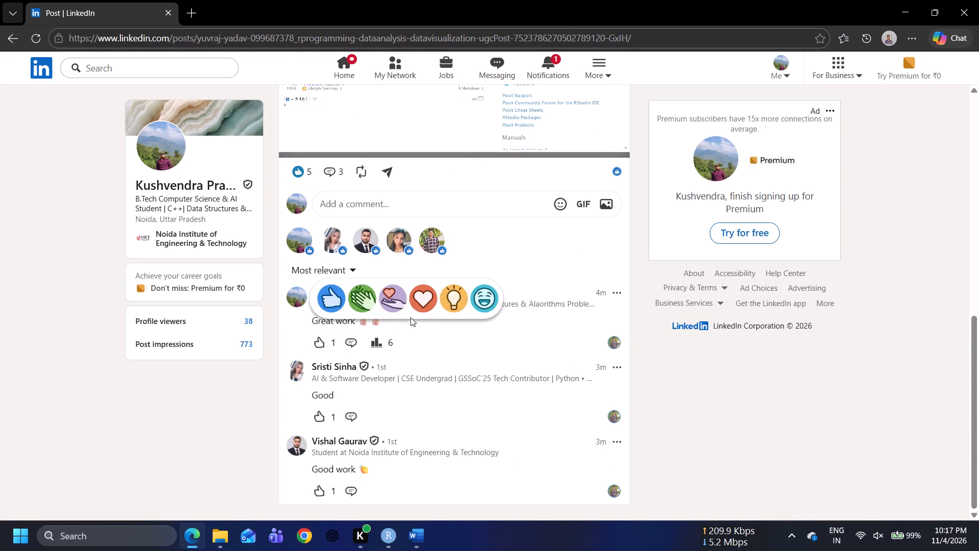
scroll(494, 257, "down", 6)
scroll(494, 257, "up", 1)
scroll(494, 257, "down", 1)
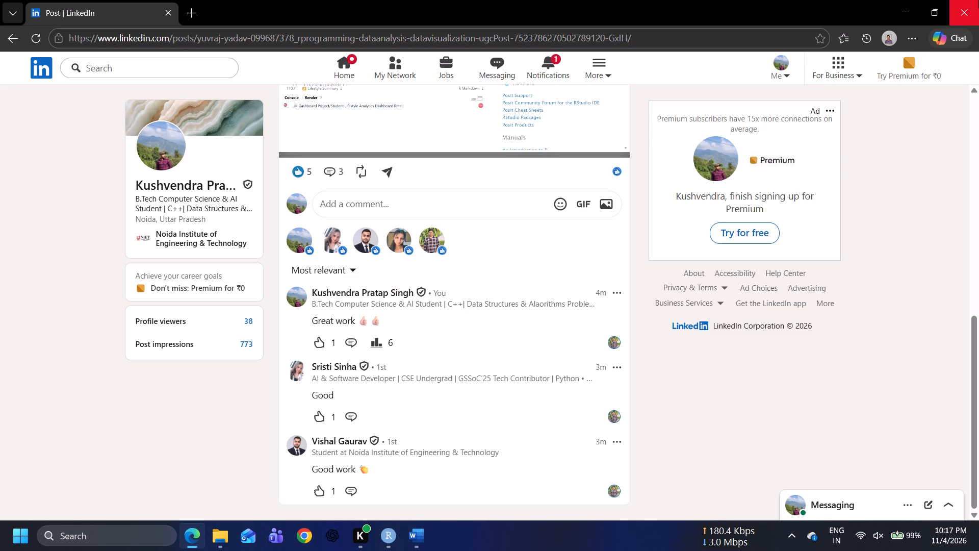
Close the Edge, Word and RStudio windows.
left_click(978, 0)
left_click(978, 0)
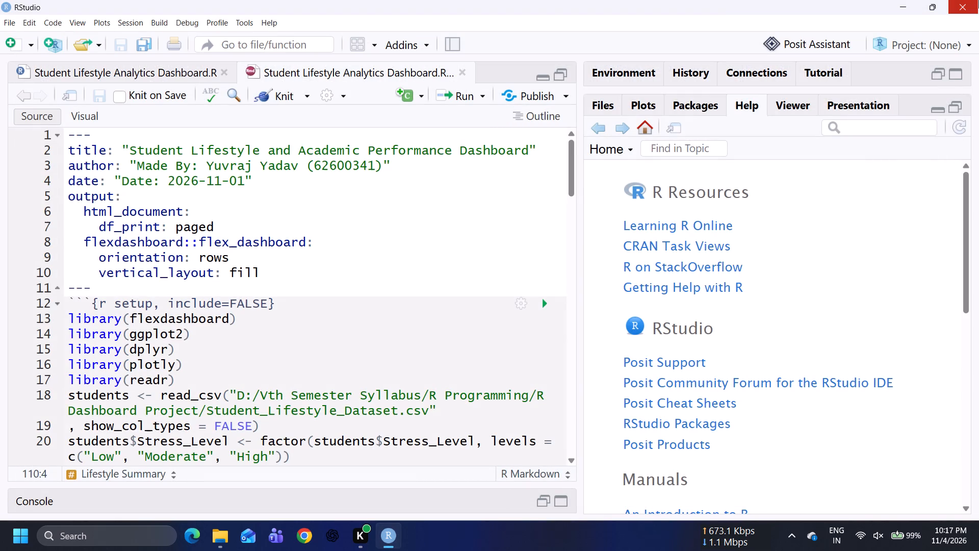
left_click(978, 0)
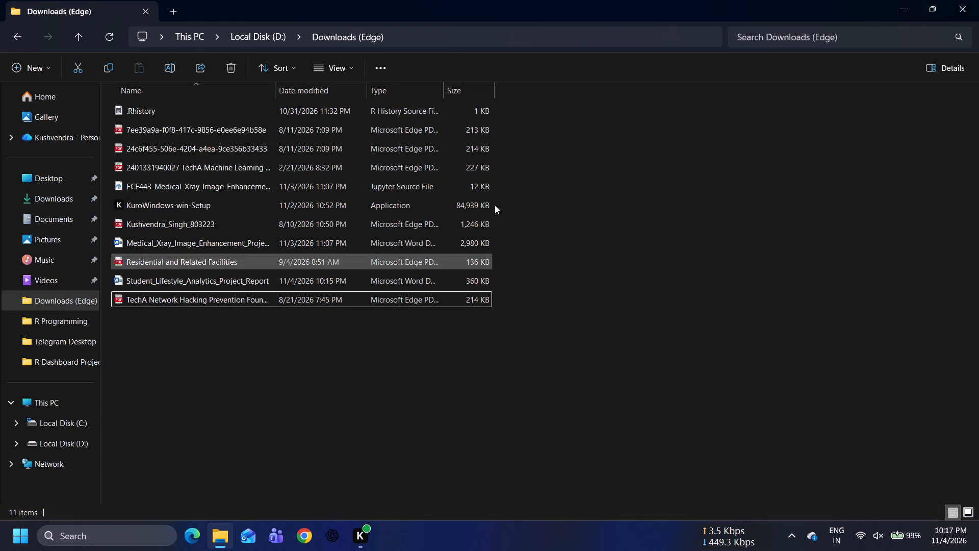
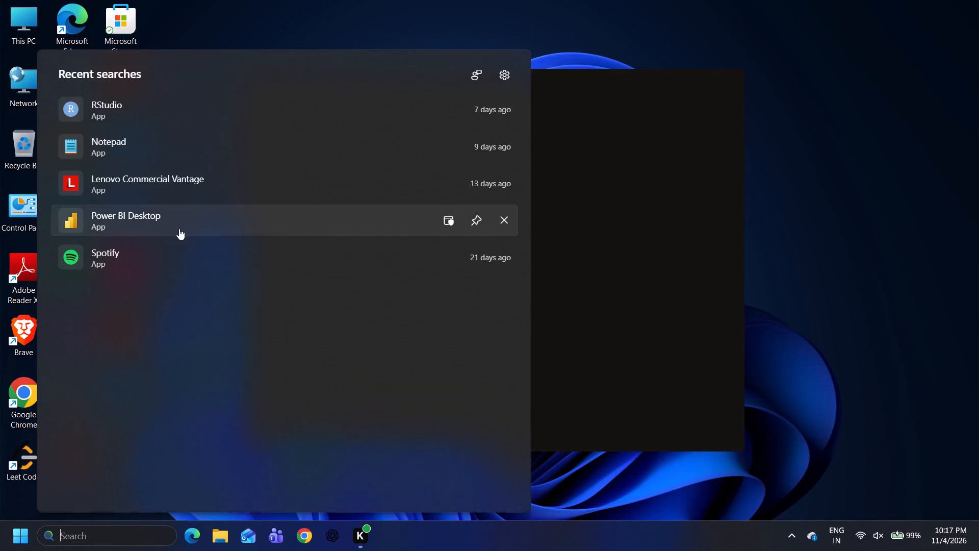
Search Windows for "tele" and launch the Telegram app.
type("tele")
key("Return")
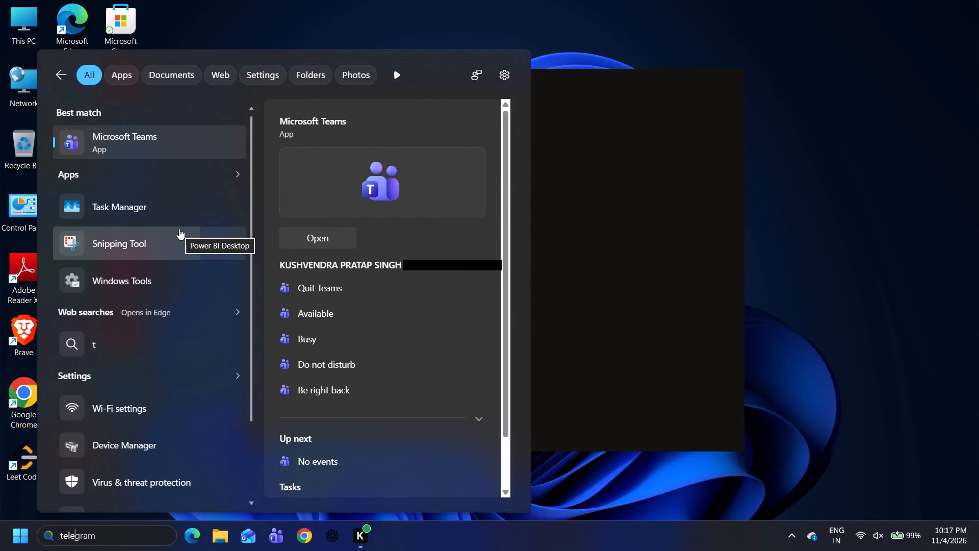
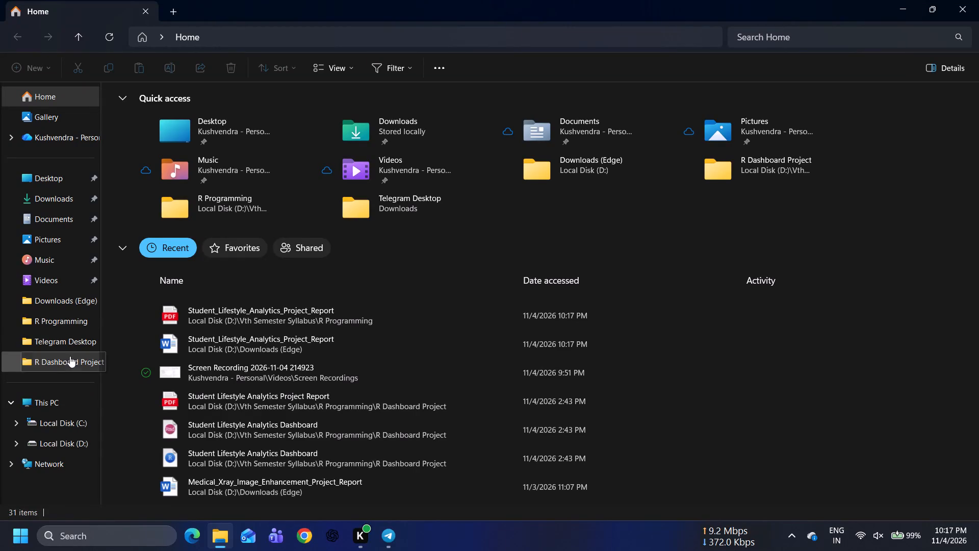
left_click(76, 322)
left_click(786, 149)
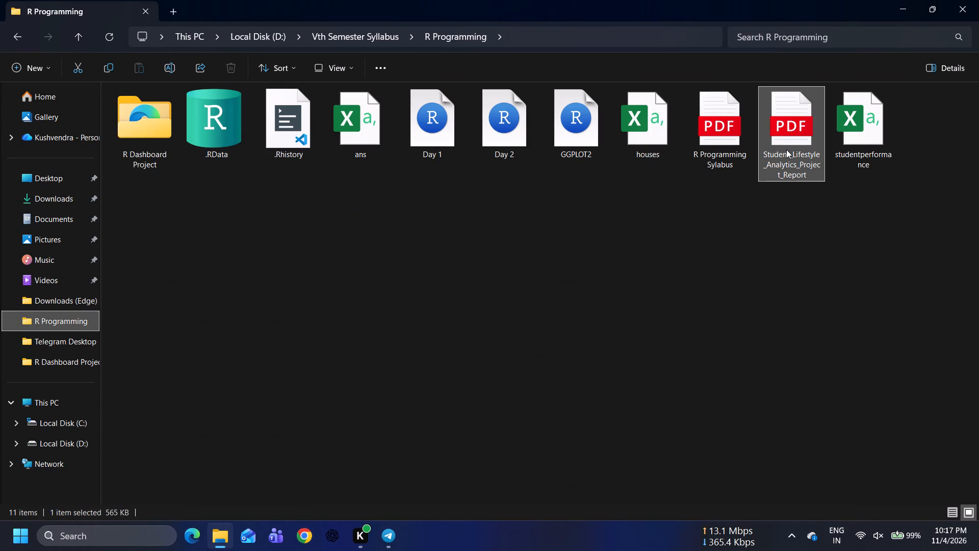
left_click(786, 164)
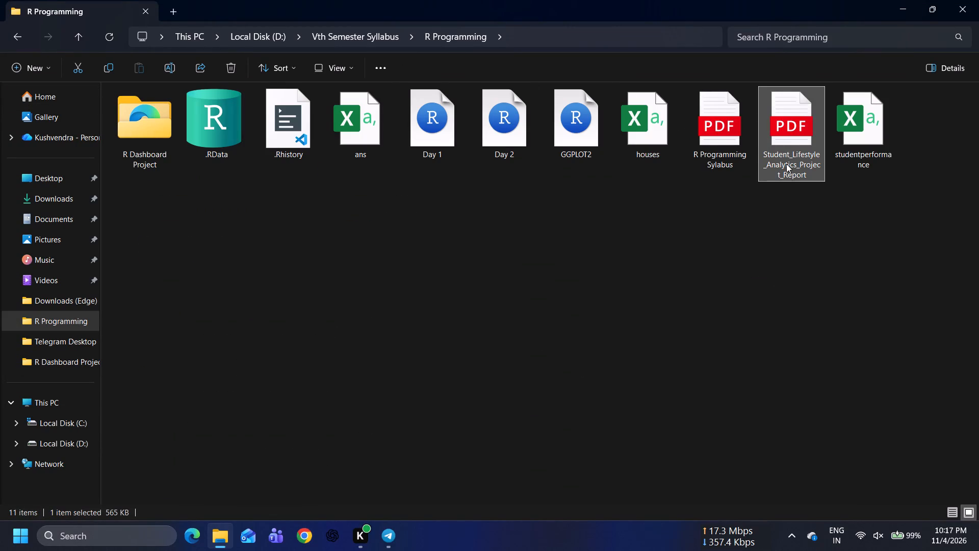
left_click(793, 156)
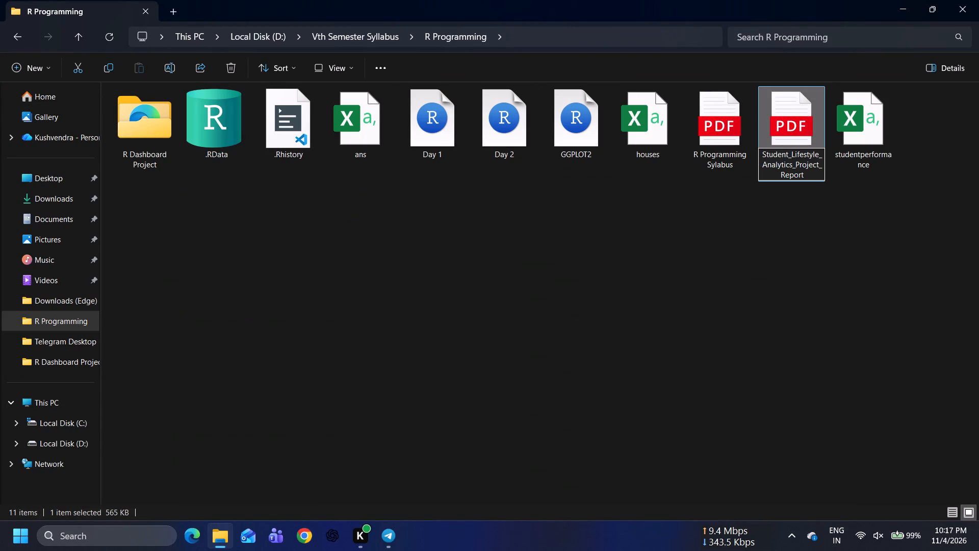
key("Left")
key("BackSpace")
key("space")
key("Right")
key("Right")
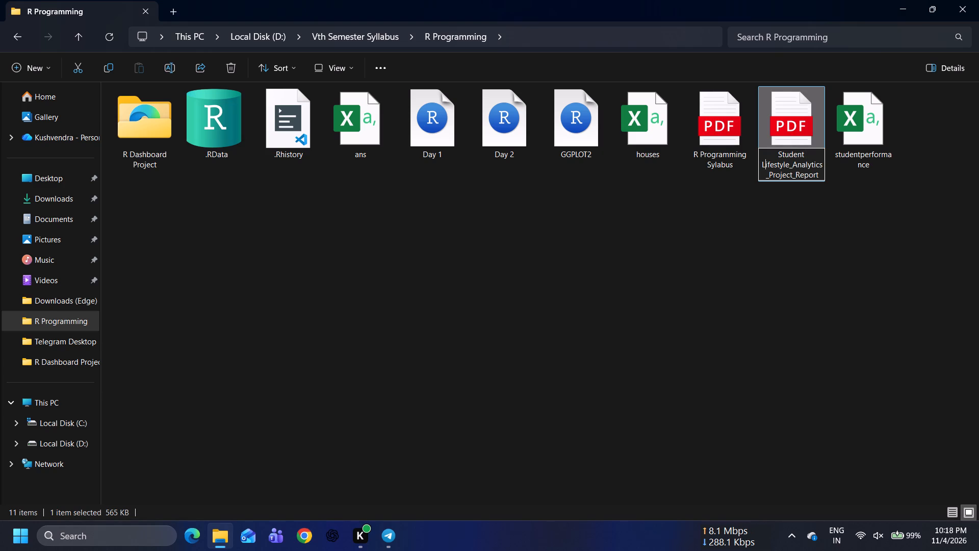